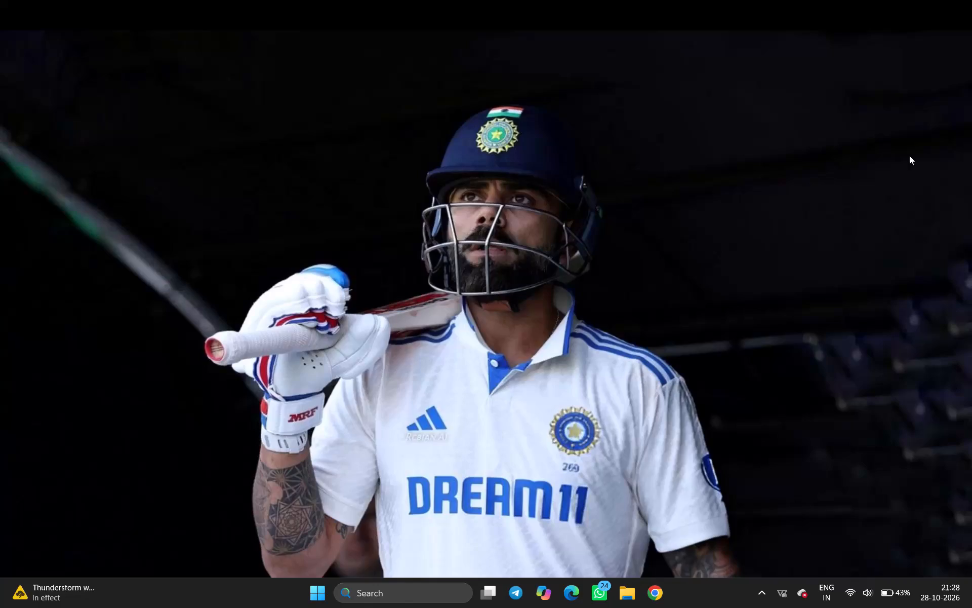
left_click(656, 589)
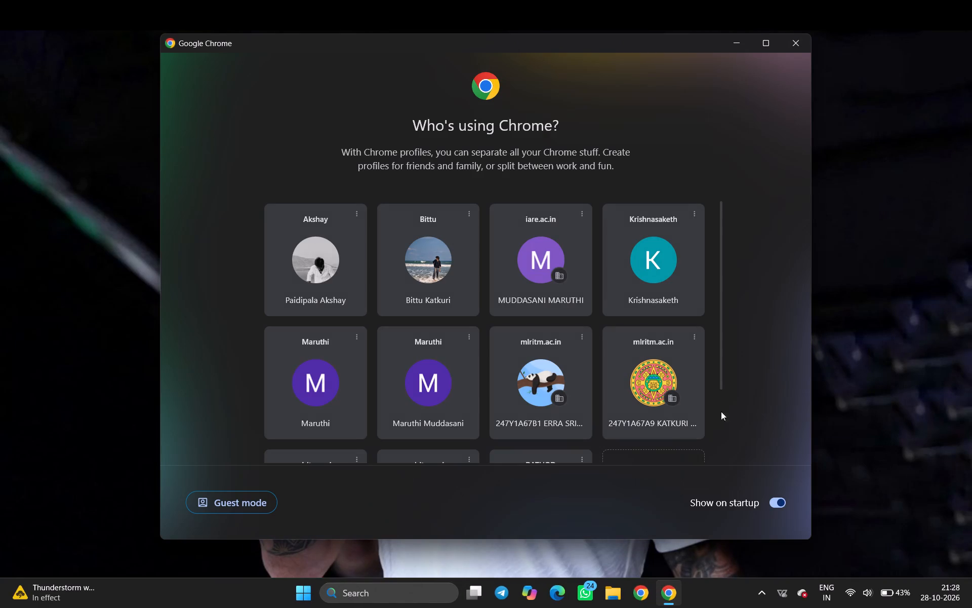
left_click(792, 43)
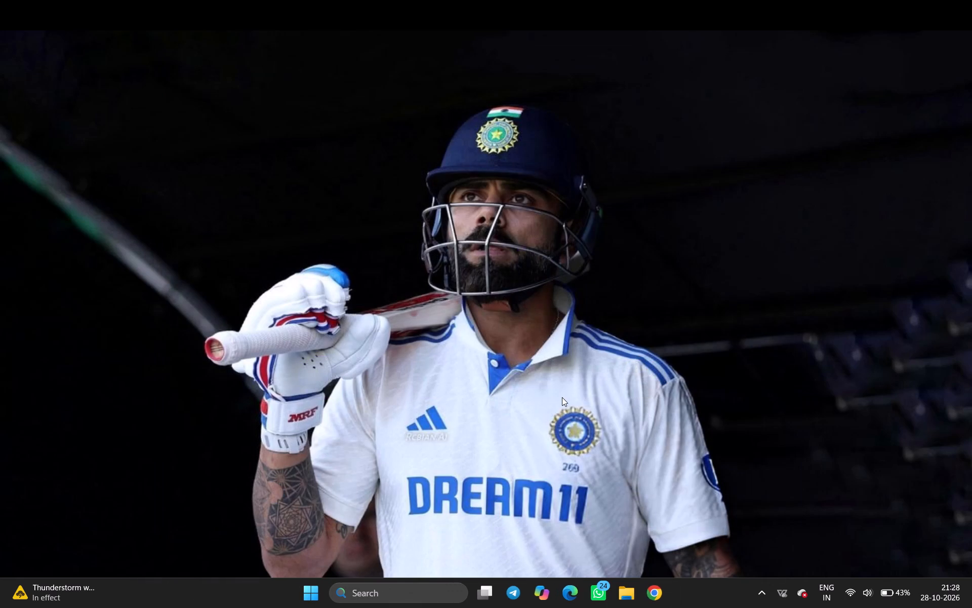
Open the most recent NeuroImaging-1doc1 PDF from Downloads in File Explorer with Word, just once.
left_click(617, 587)
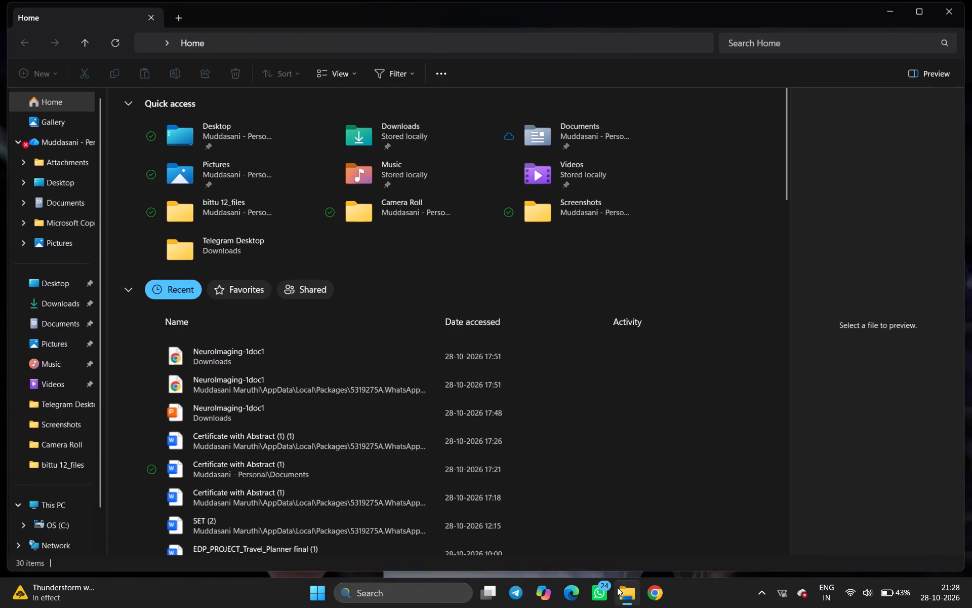
left_click(282, 353)
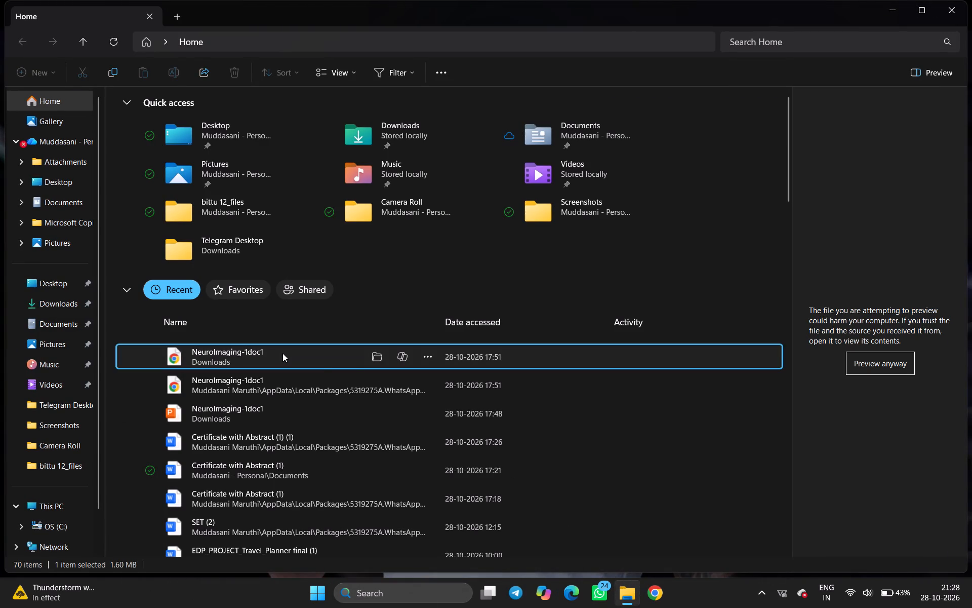
left_click(433, 353)
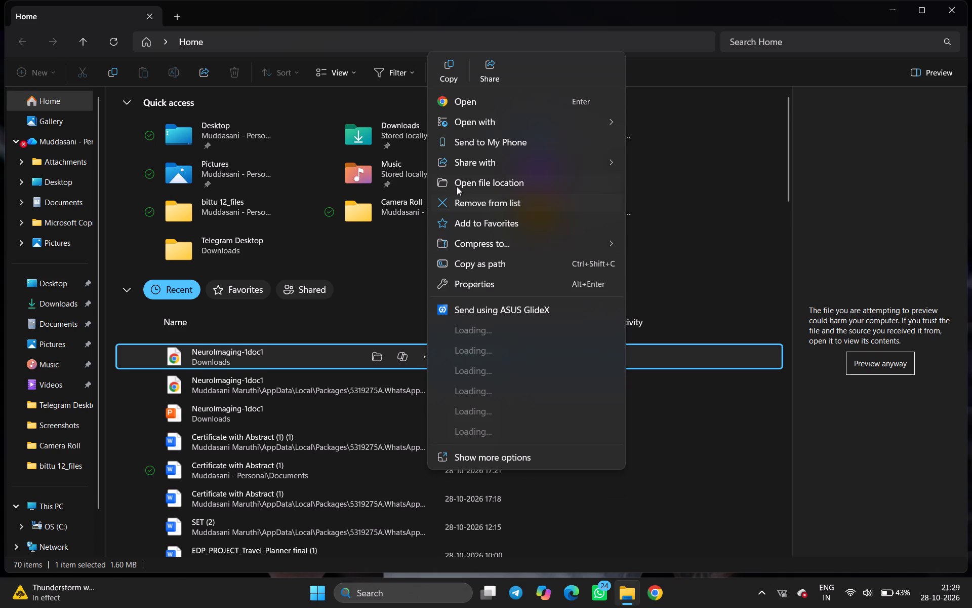
left_click(513, 120)
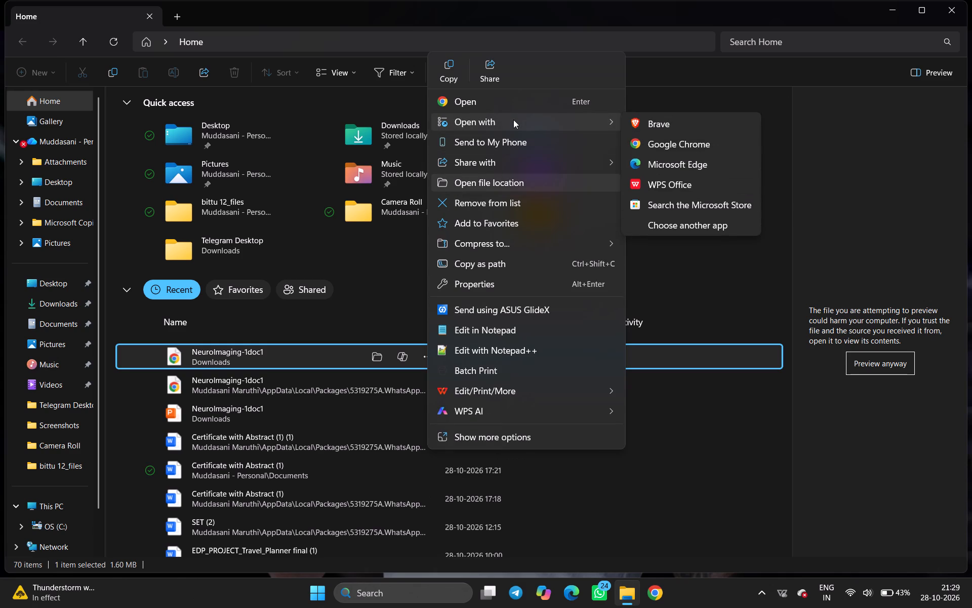
left_click(646, 221)
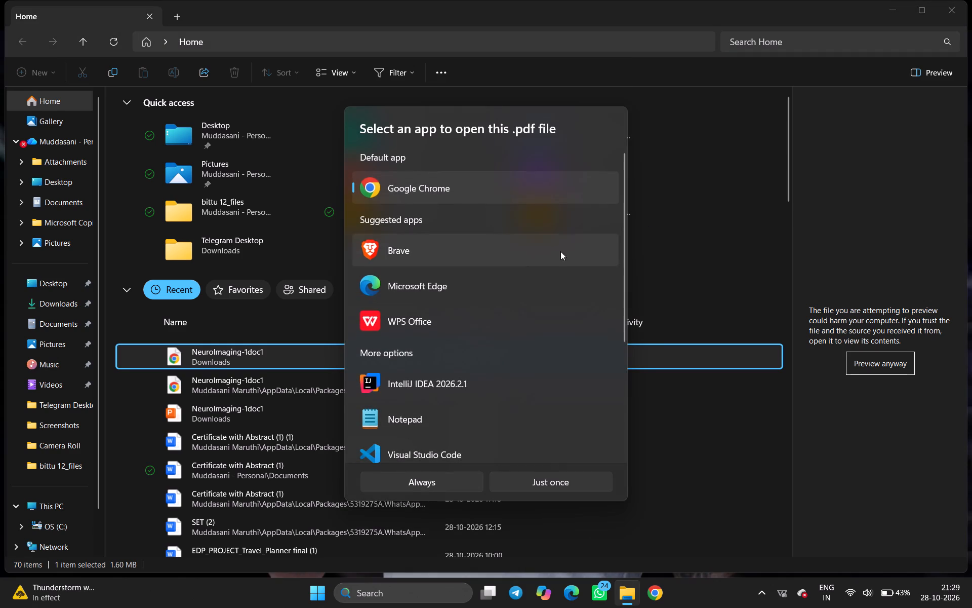
scroll(497, 327, "down", 3)
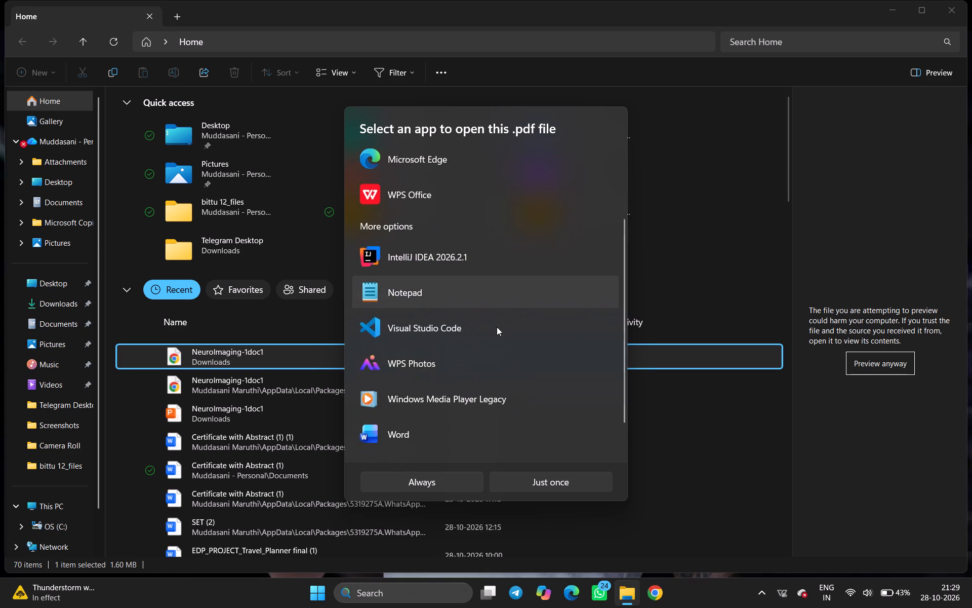
scroll(497, 327, "down", 1)
left_click(478, 383)
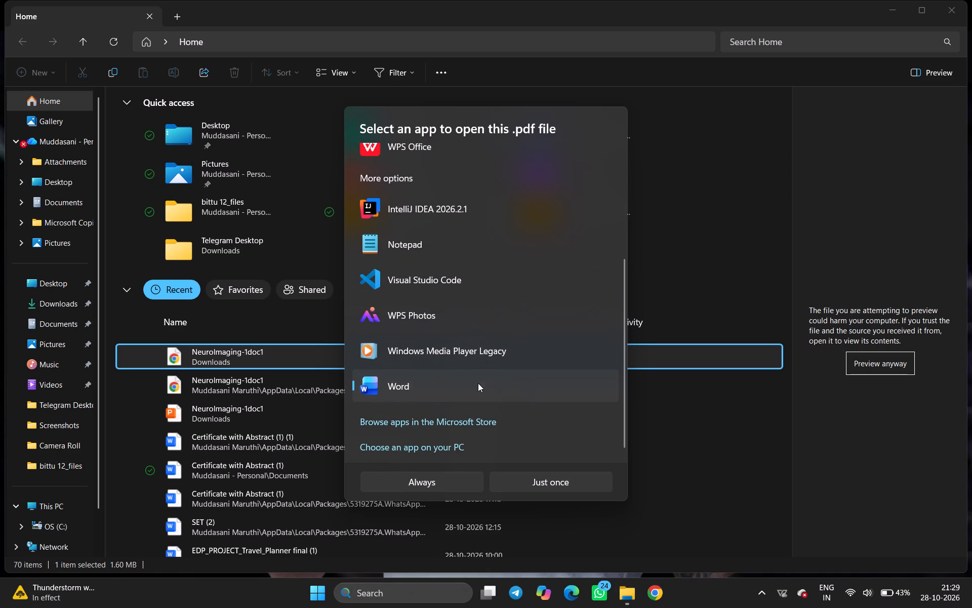
left_click(512, 478)
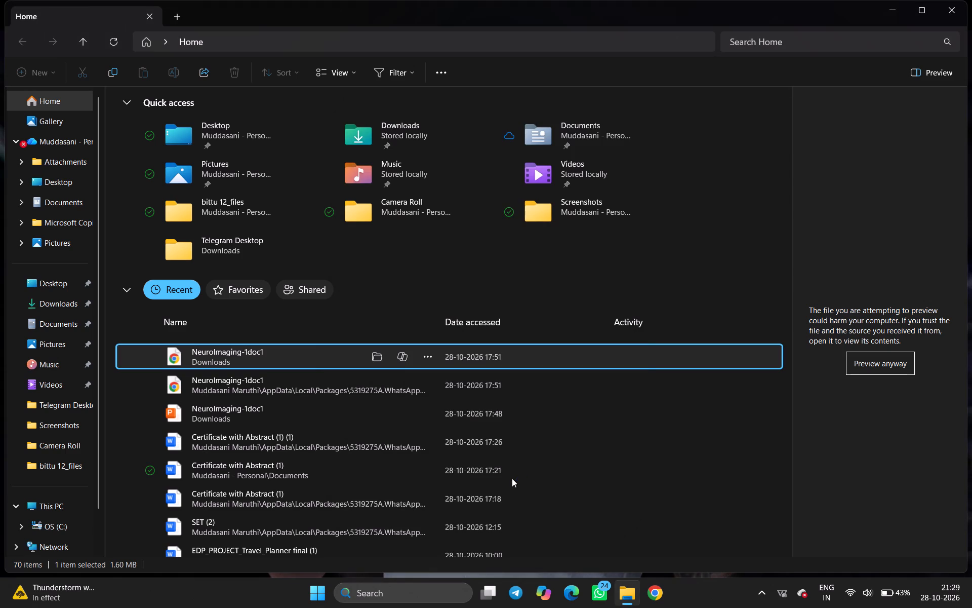
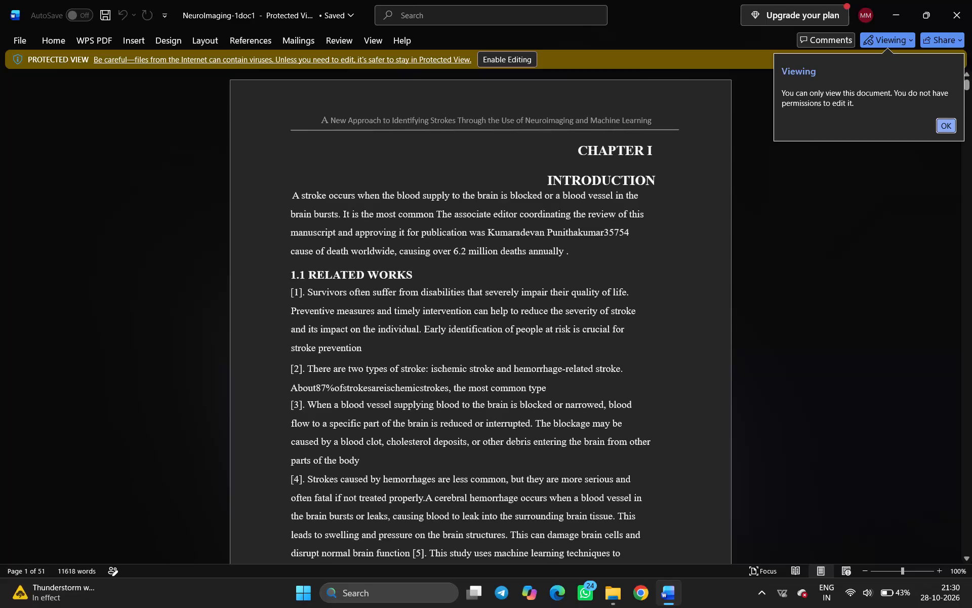
Set the NeuroImaging document aside and open Certificate with Abstract (1) (1) from the recent files in File Explorer.
left_click(891, 0)
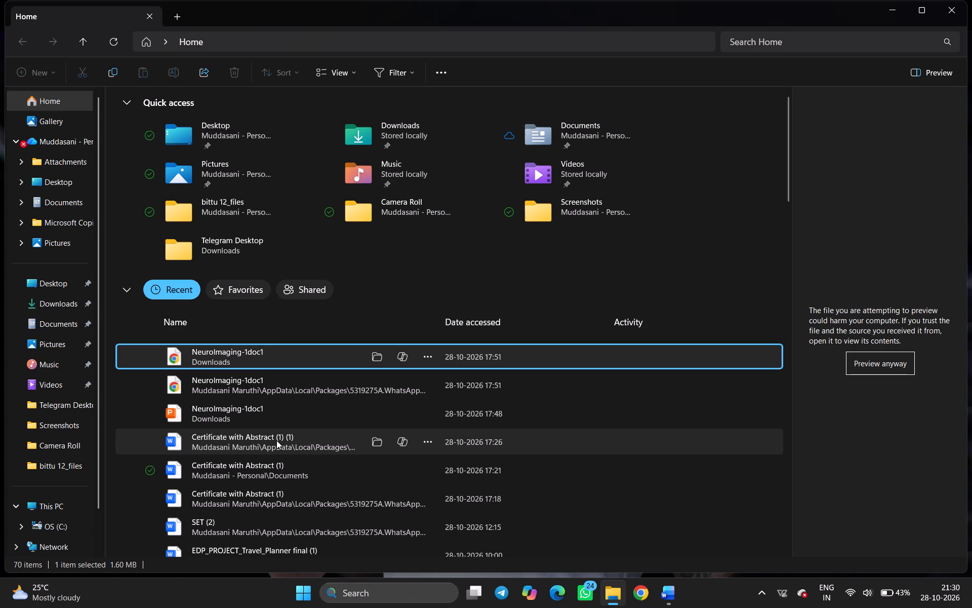
left_click(276, 440)
double_click(276, 440)
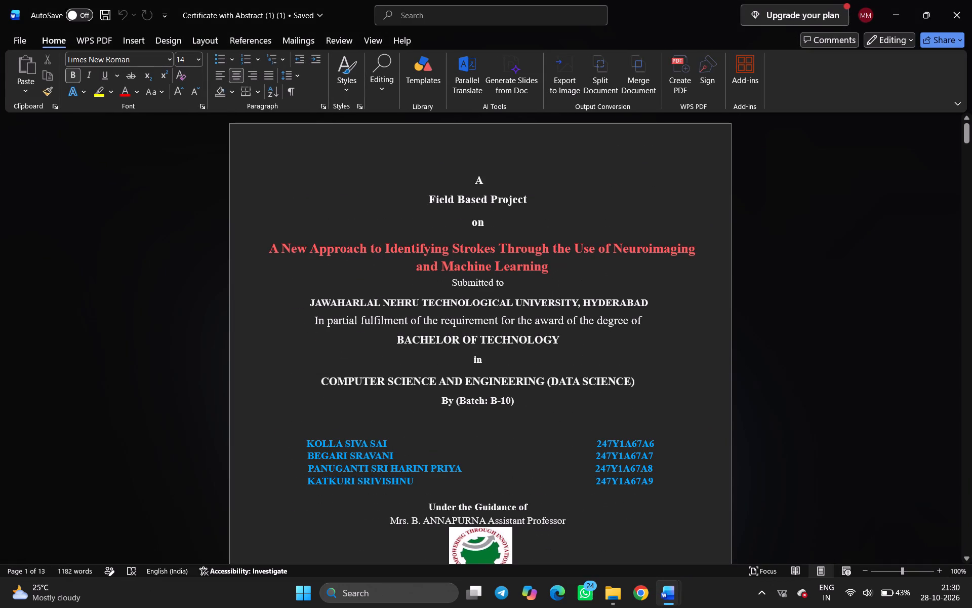
Look through the title page, certificate page and Acknowledgements page of the document.
scroll(407, 335, "down", 7)
scroll(407, 335, "up", 5)
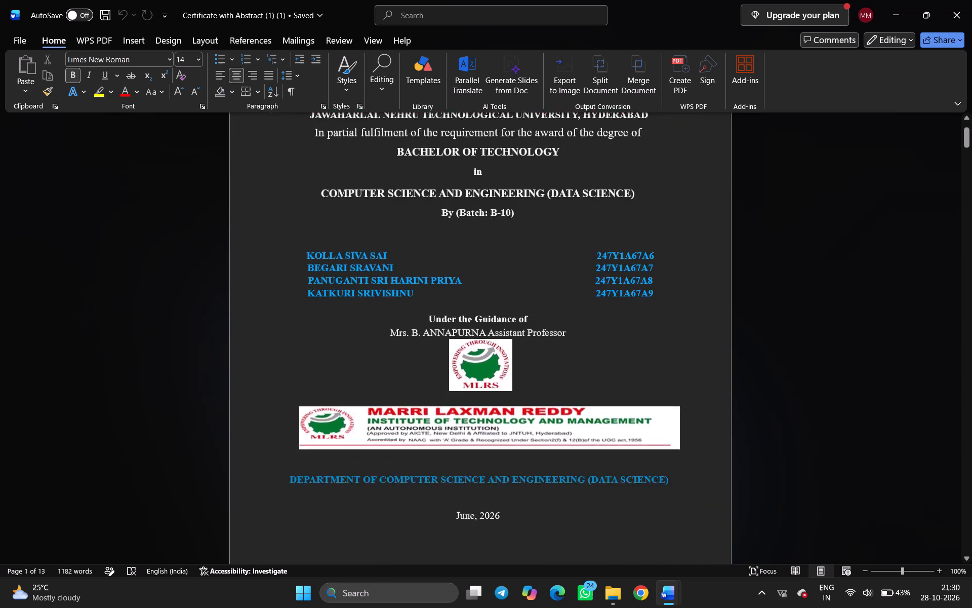
scroll(407, 335, "up", 3)
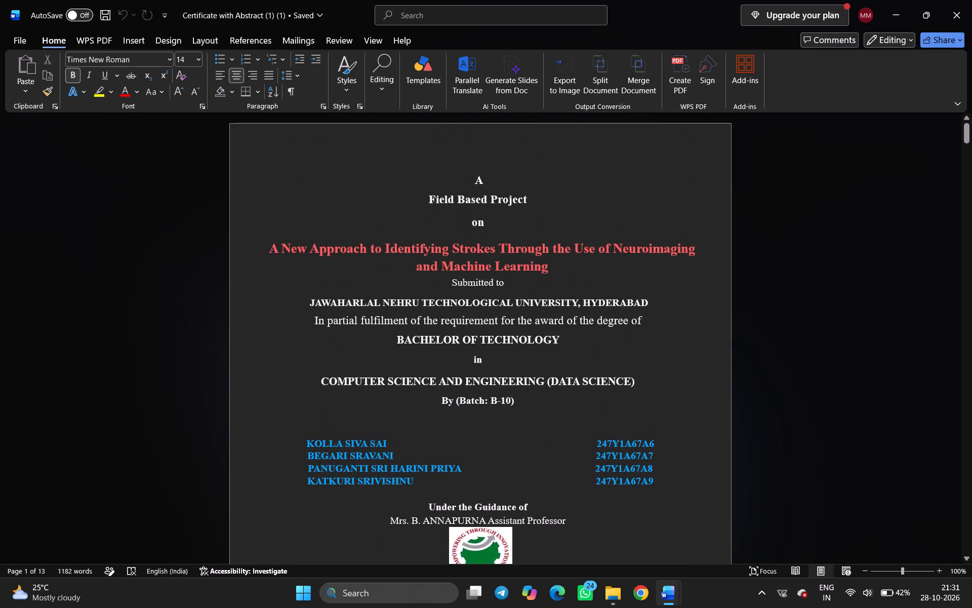
scroll(409, 170, "down", 6)
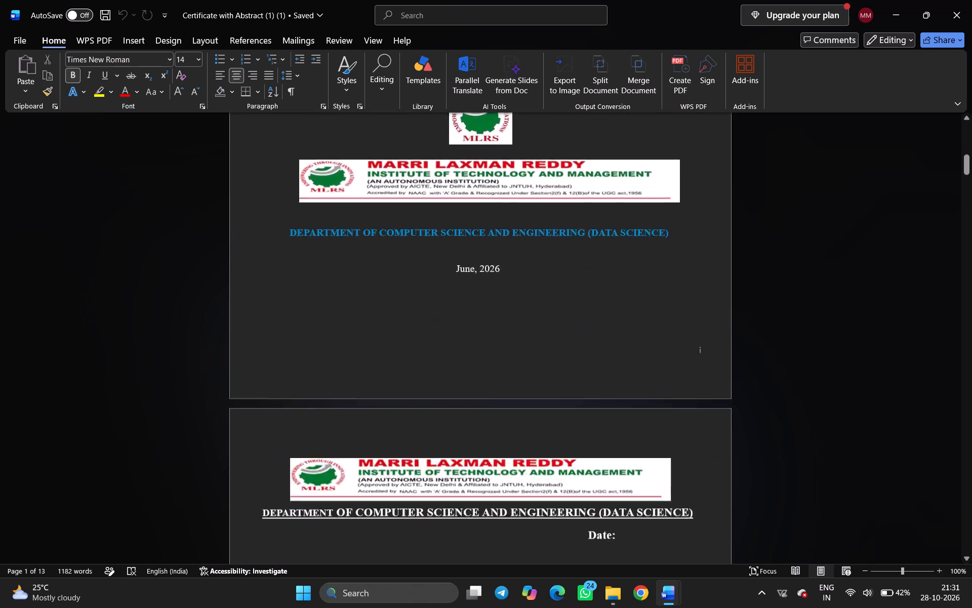
scroll(409, 170, "down", 2)
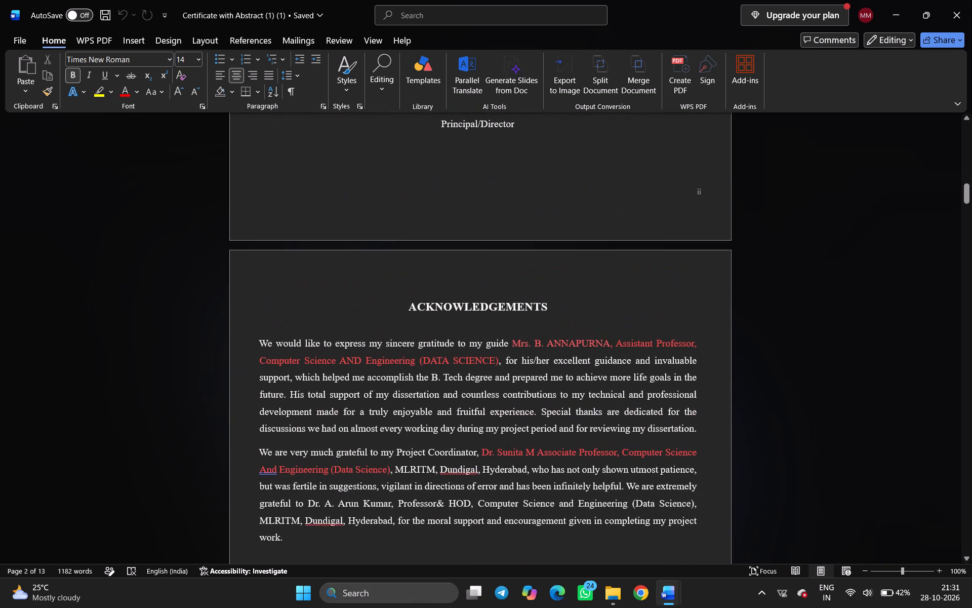
scroll(409, 170, "down", 1)
scroll(409, 170, "up", 3)
scroll(409, 170, "down", 1)
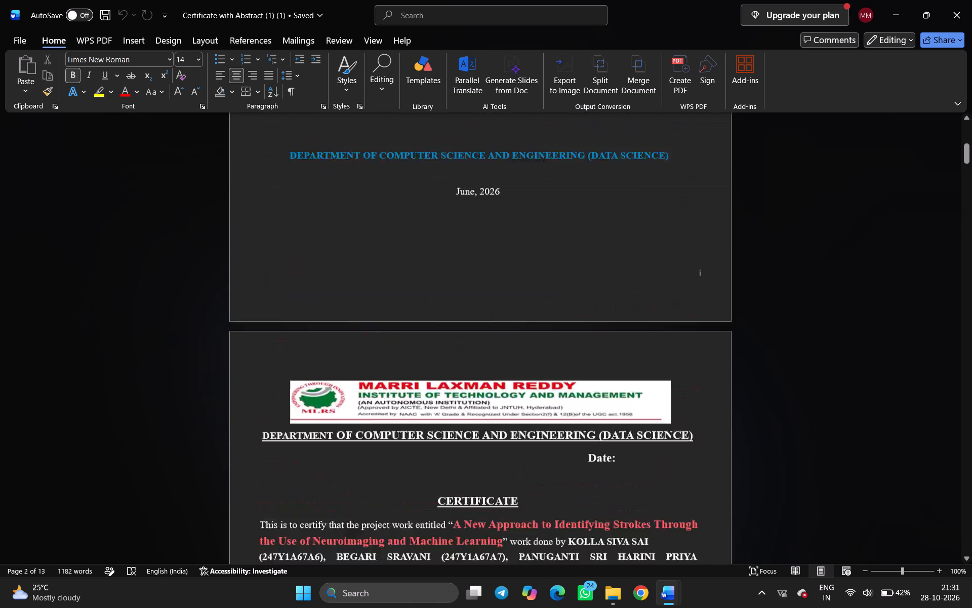
scroll(409, 170, "down", 1)
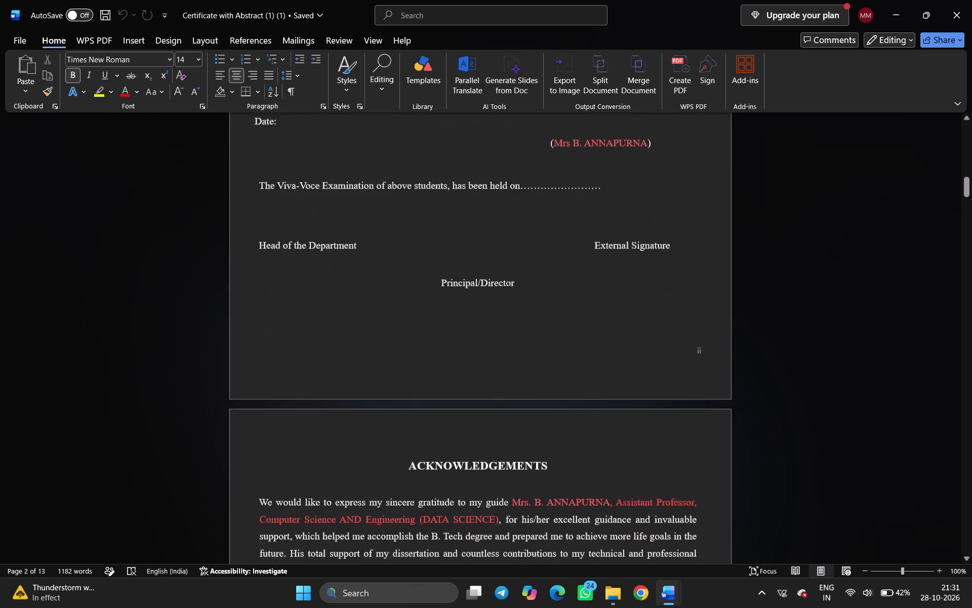
scroll(409, 170, "down", 2)
scroll(409, 170, "up", 2)
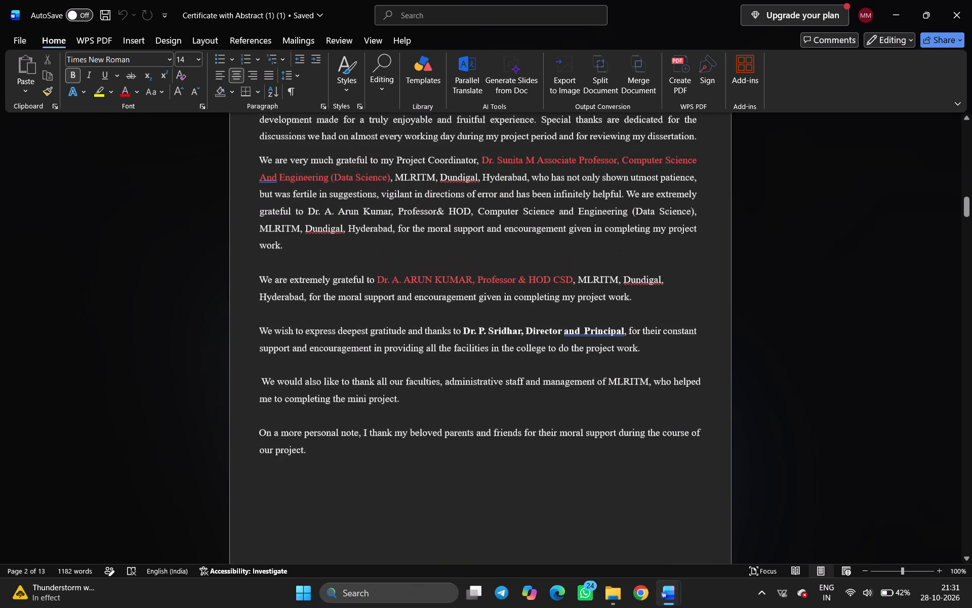
scroll(409, 170, "up", 2)
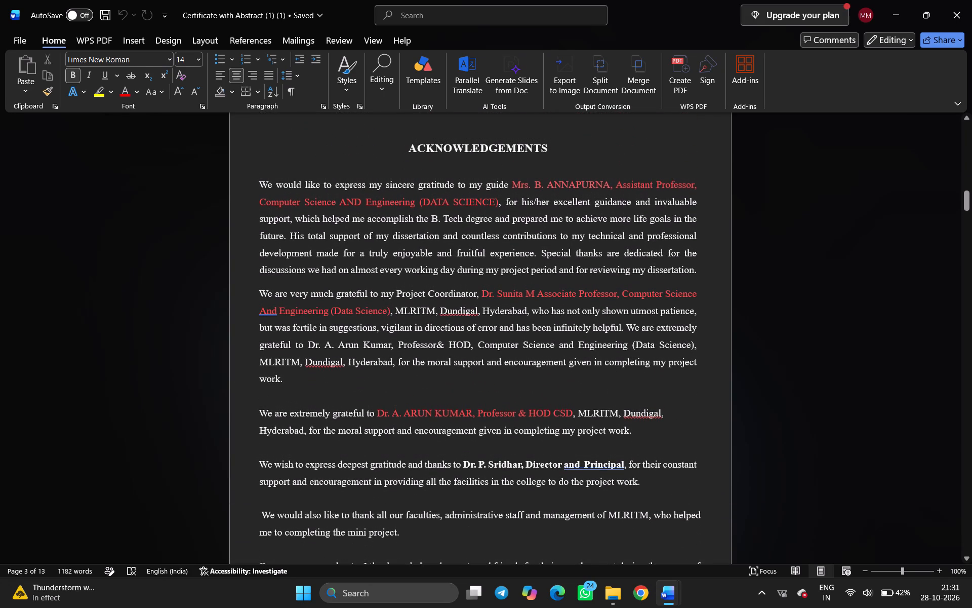
Set the line spacing of all the Acknowledgements body paragraphs to 1.5.
left_click_drag(253, 184, 367, 346)
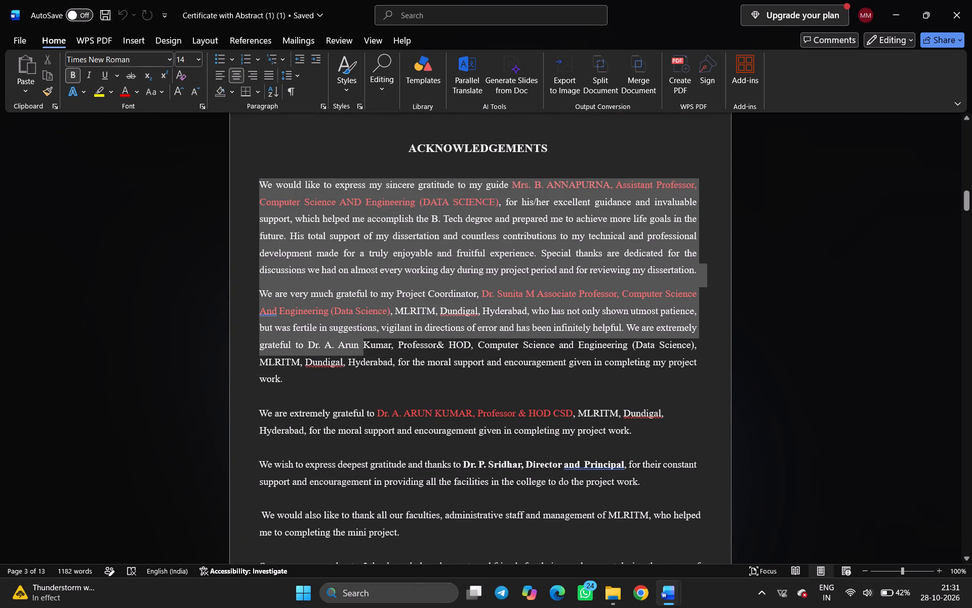
left_click_drag(367, 346, 421, 403)
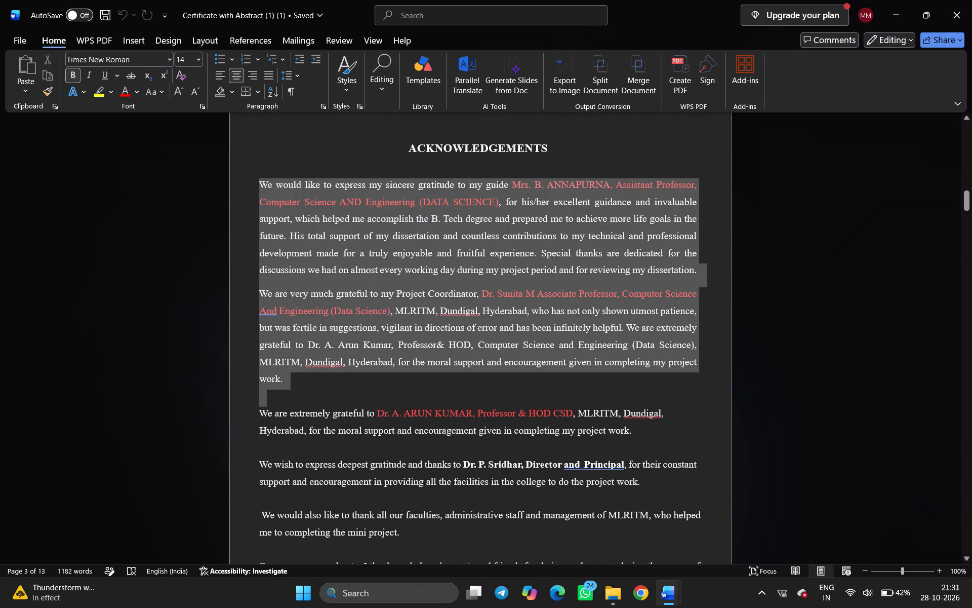
left_click_drag(421, 403, 448, 593)
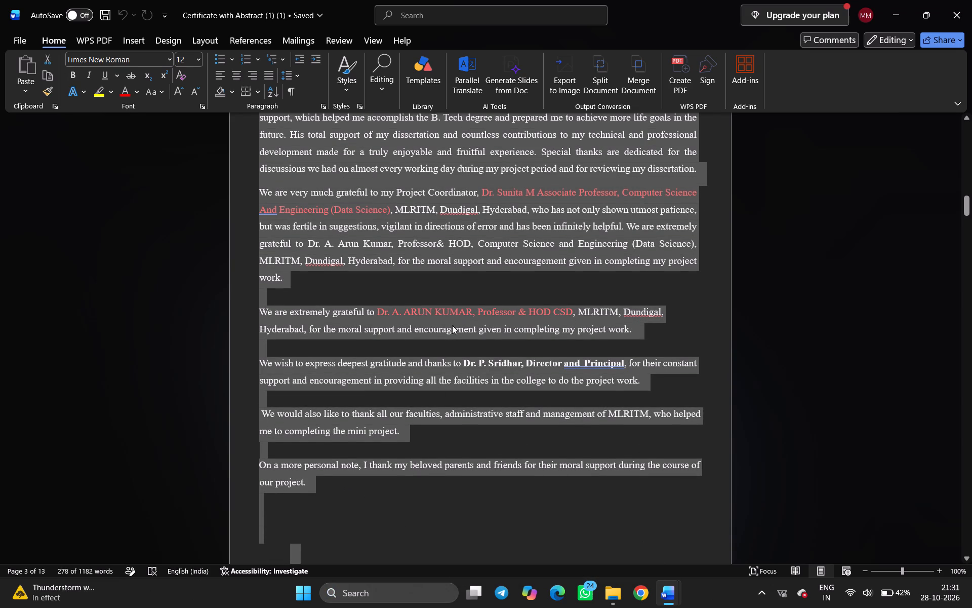
left_click(295, 72)
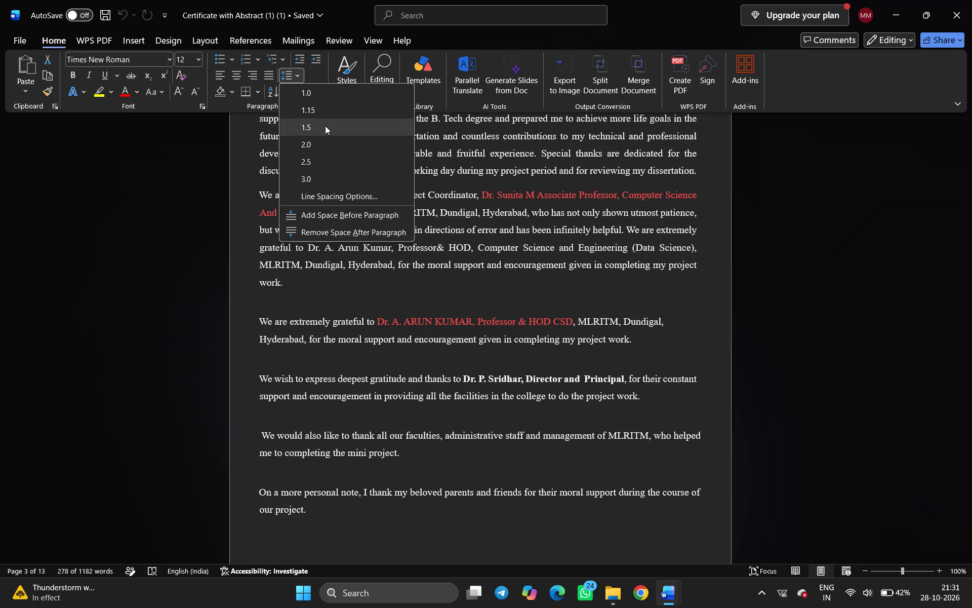
left_click(325, 126)
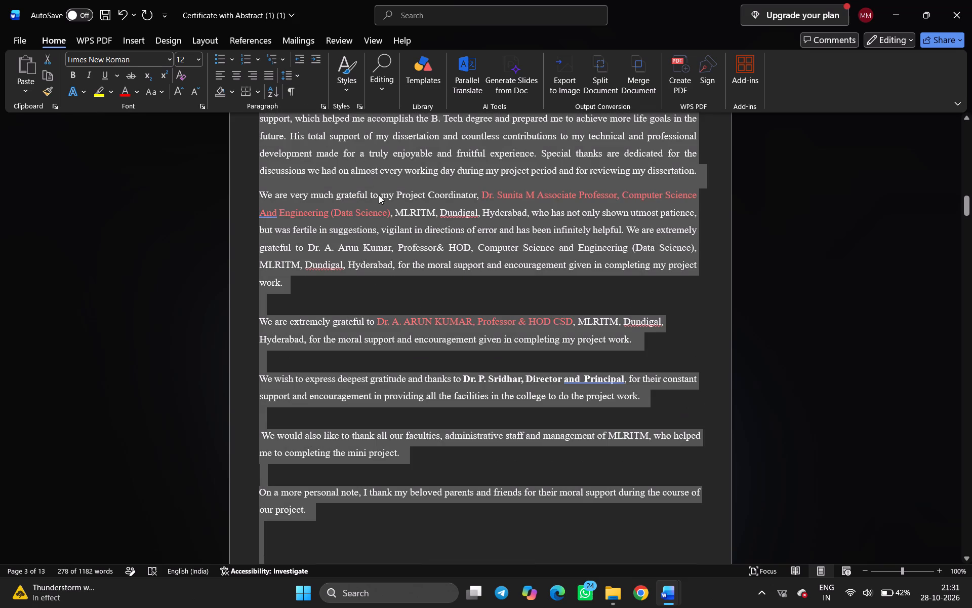
left_click(456, 297)
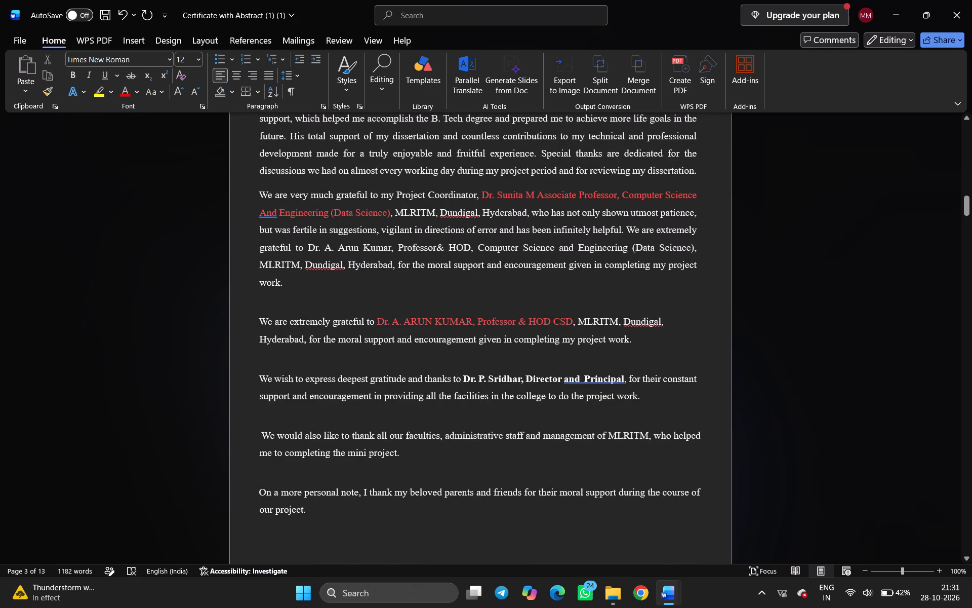
Review the layout of the Acknowledgements page and the certificate page before it.
scroll(512, 480, "down", 4)
scroll(512, 480, "up", 2)
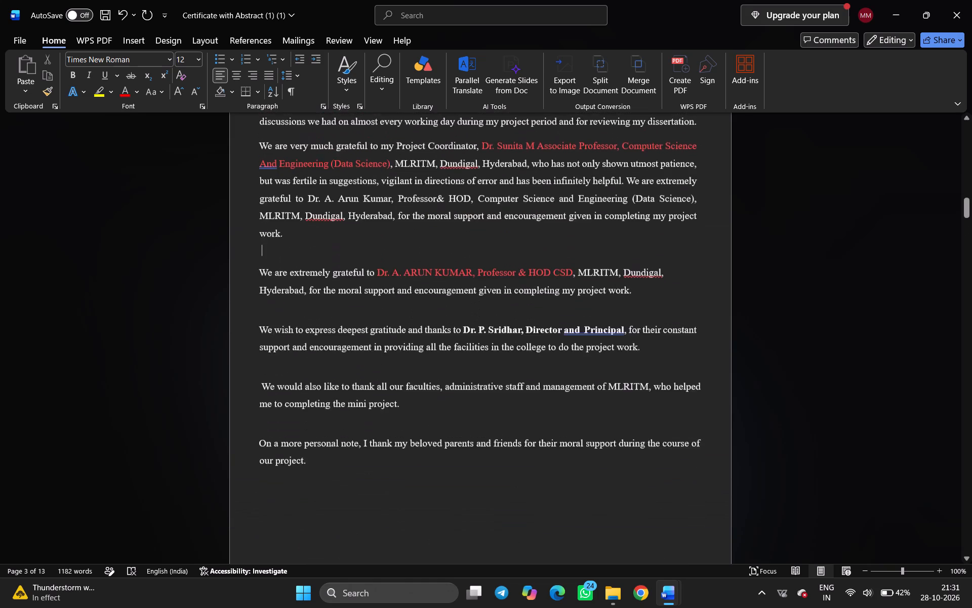
scroll(512, 480, "up", 4)
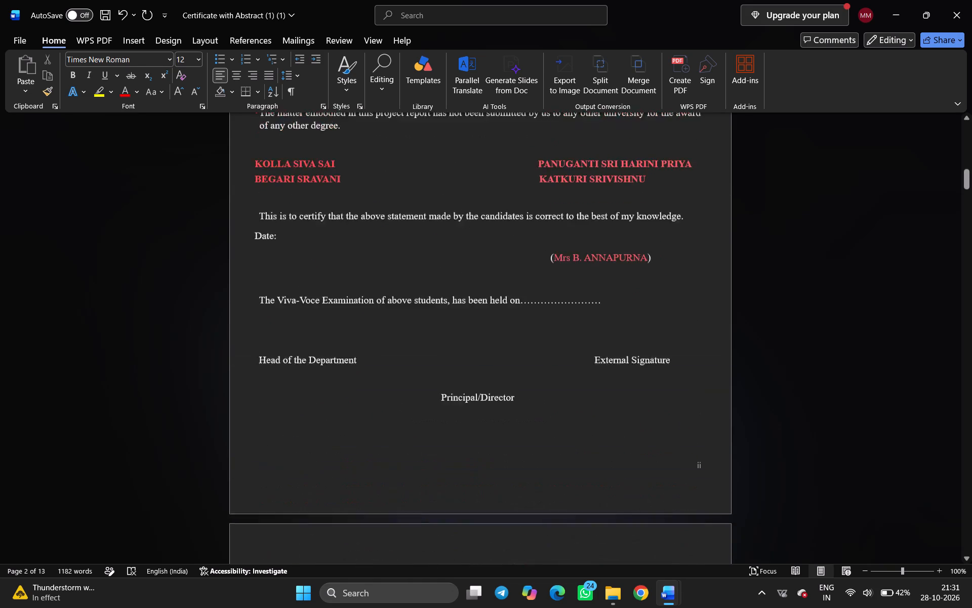
scroll(512, 480, "up", 2)
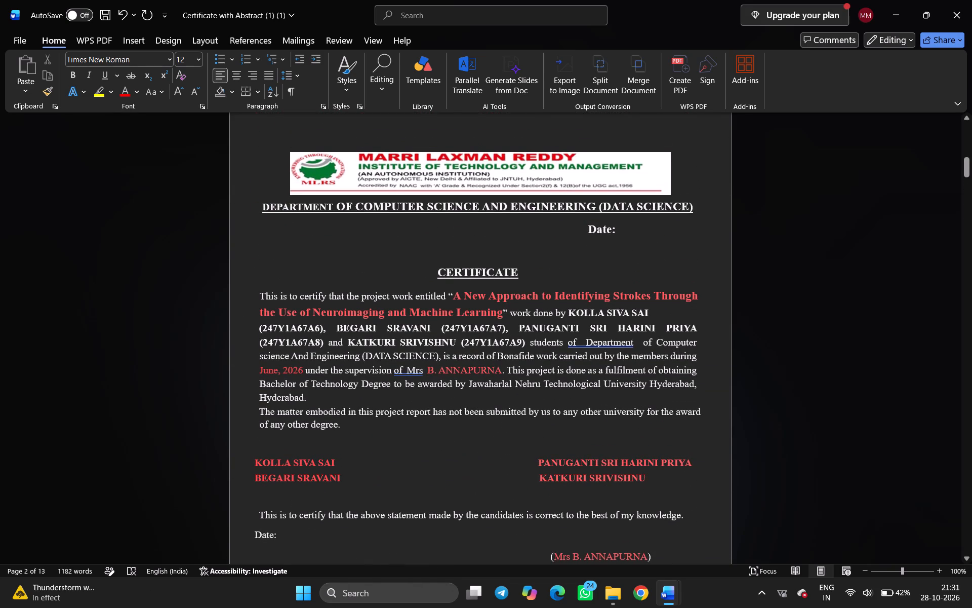
scroll(512, 480, "down", 2)
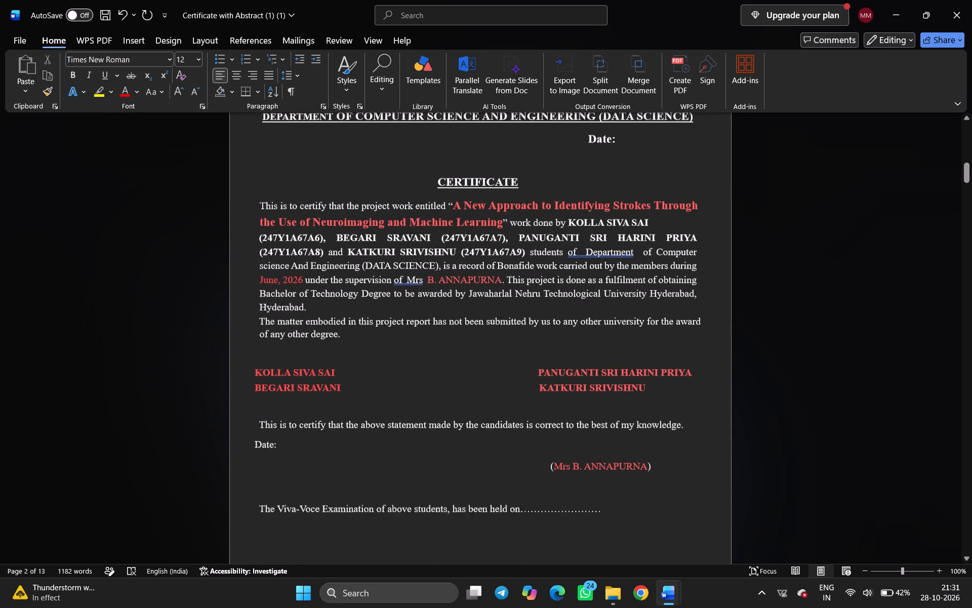
scroll(512, 480, "down", 2)
scroll(512, 480, "up", 3)
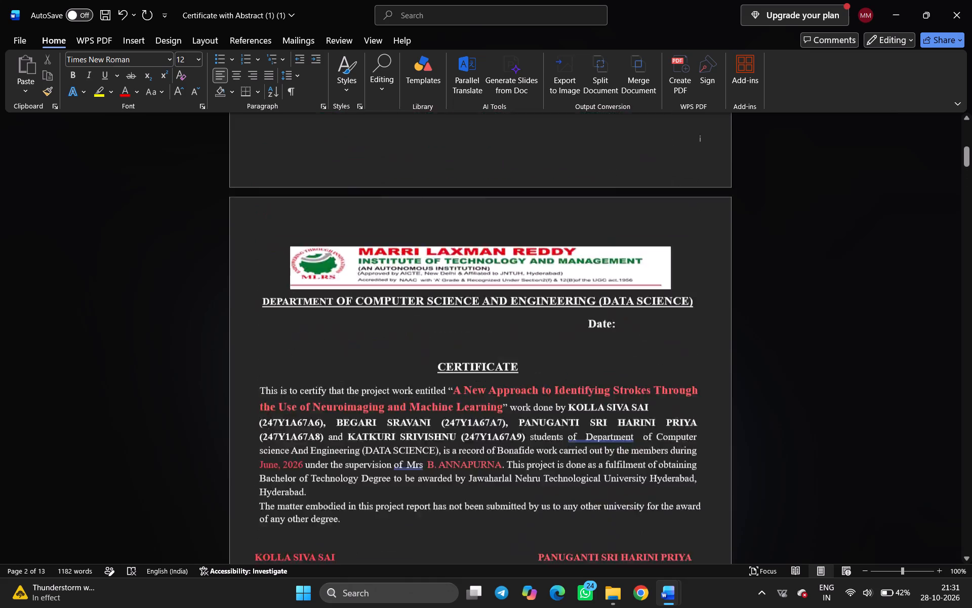
scroll(512, 480, "up", 4)
scroll(512, 480, "down", 5)
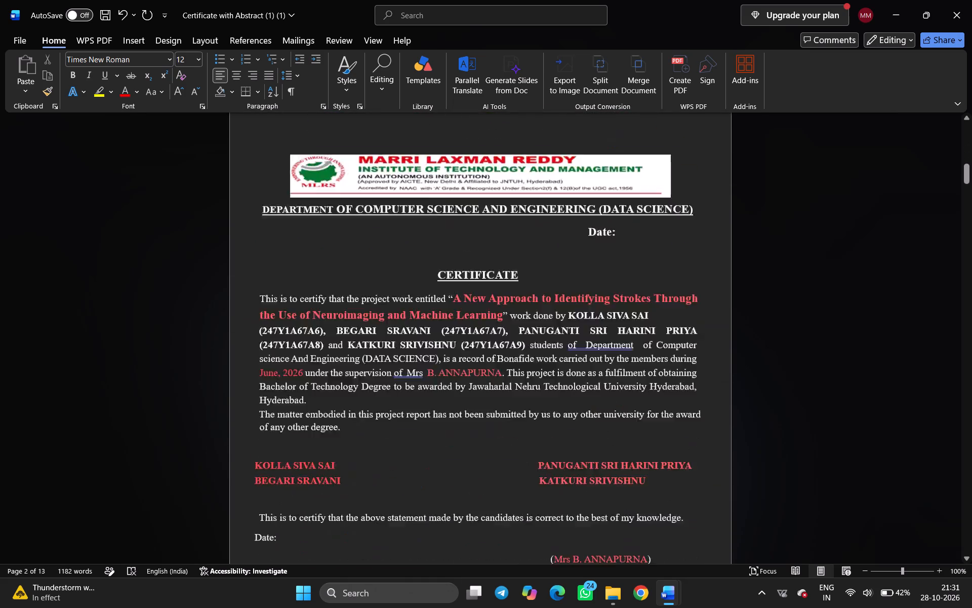
scroll(512, 480, "down", 2)
scroll(512, 480, "up", 2)
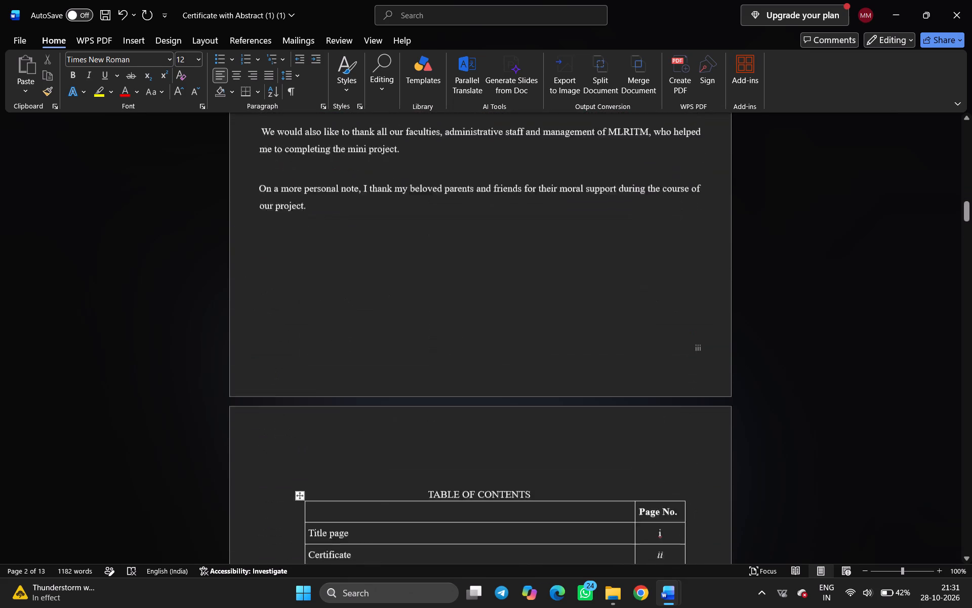
scroll(512, 480, "up", 4)
scroll(512, 480, "down", 1)
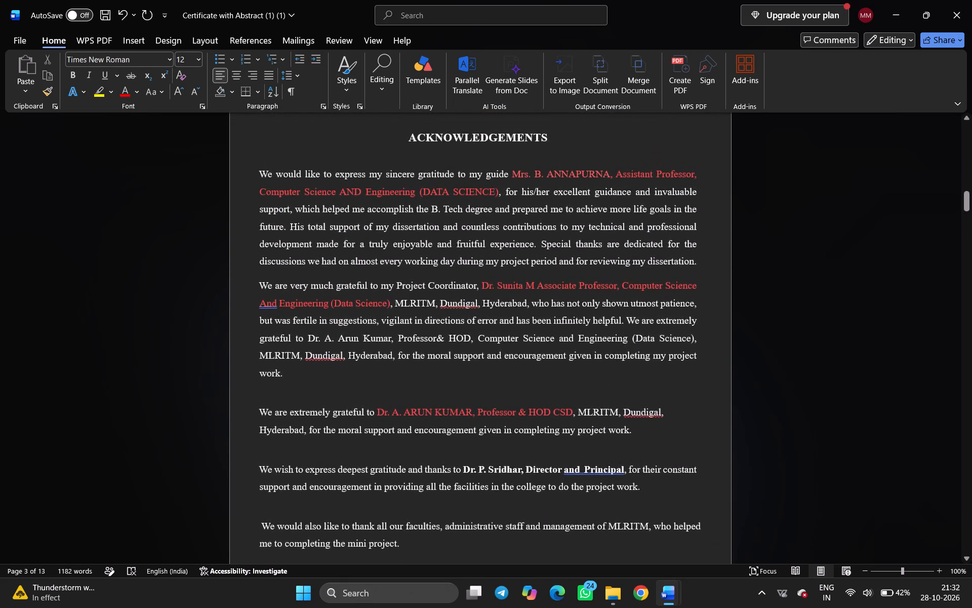
Look through the table of contents, the list of figures and the following pages up to the Abstract.
scroll(512, 480, "down", 5)
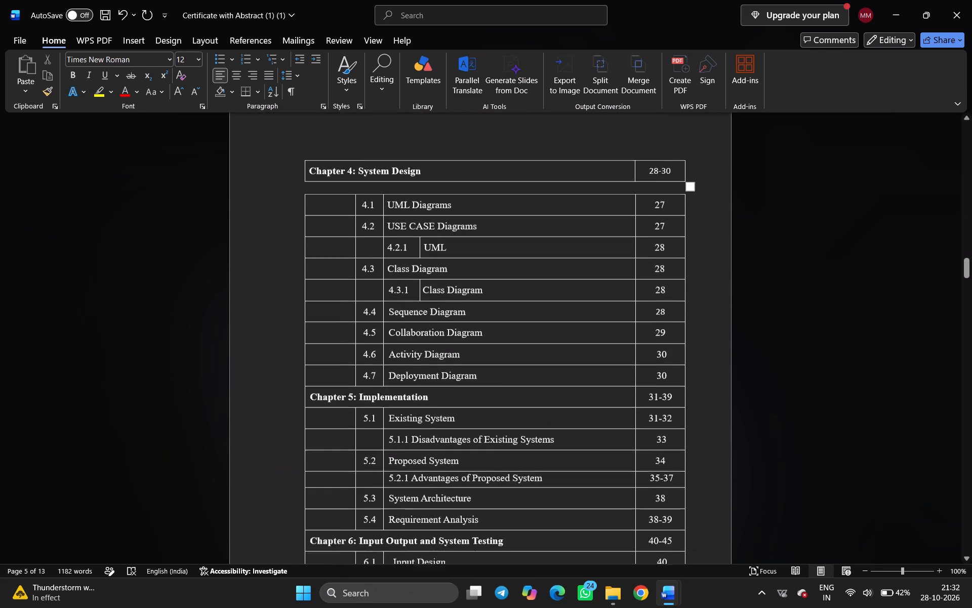
scroll(512, 480, "down", 3)
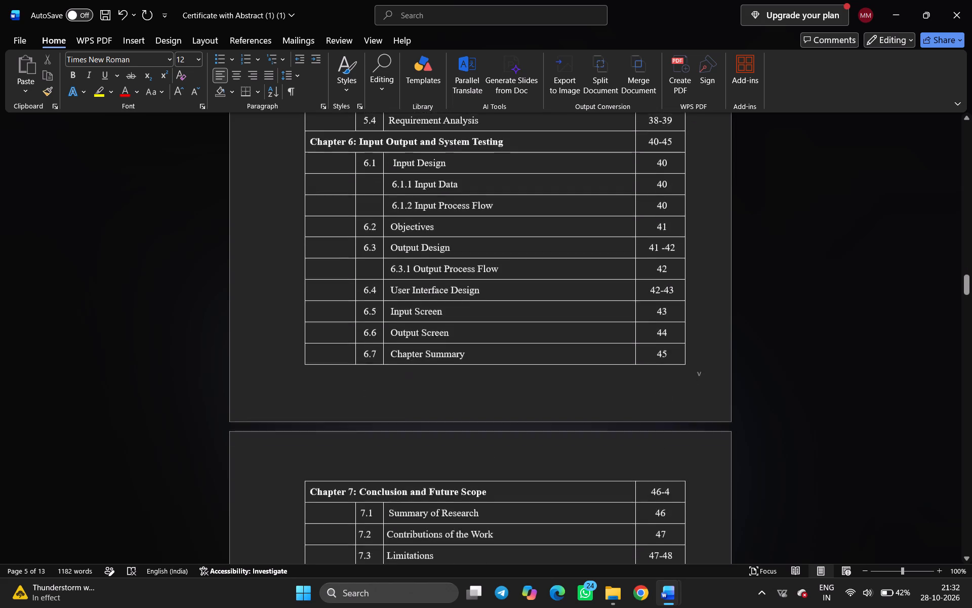
scroll(512, 480, "down", 6)
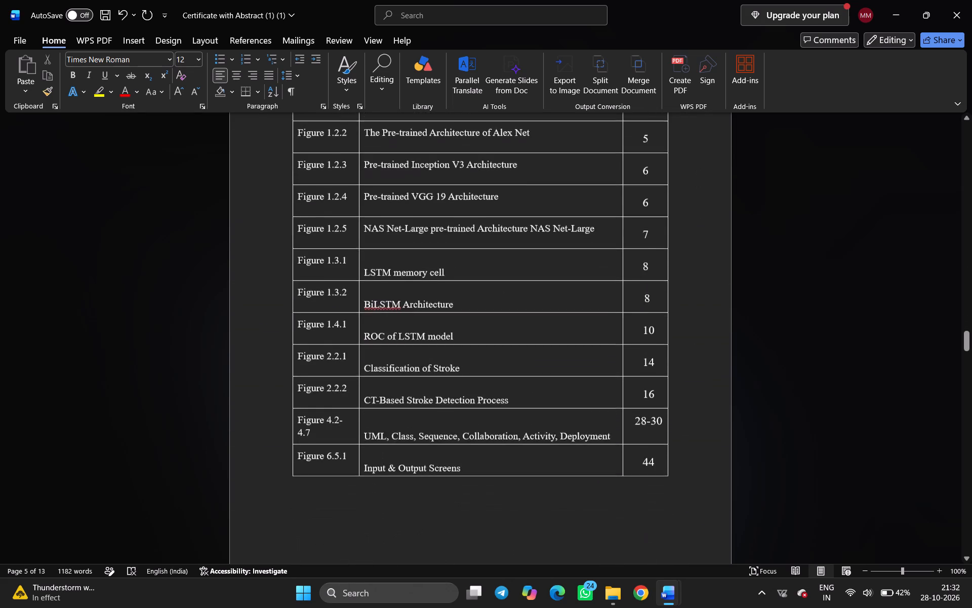
scroll(512, 480, "down", 3)
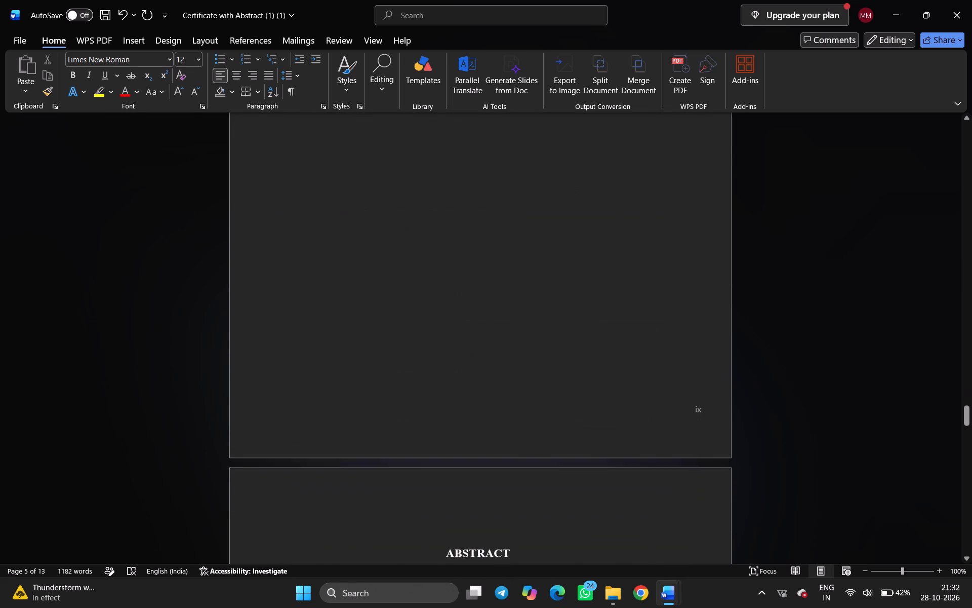
scroll(512, 480, "down", 5)
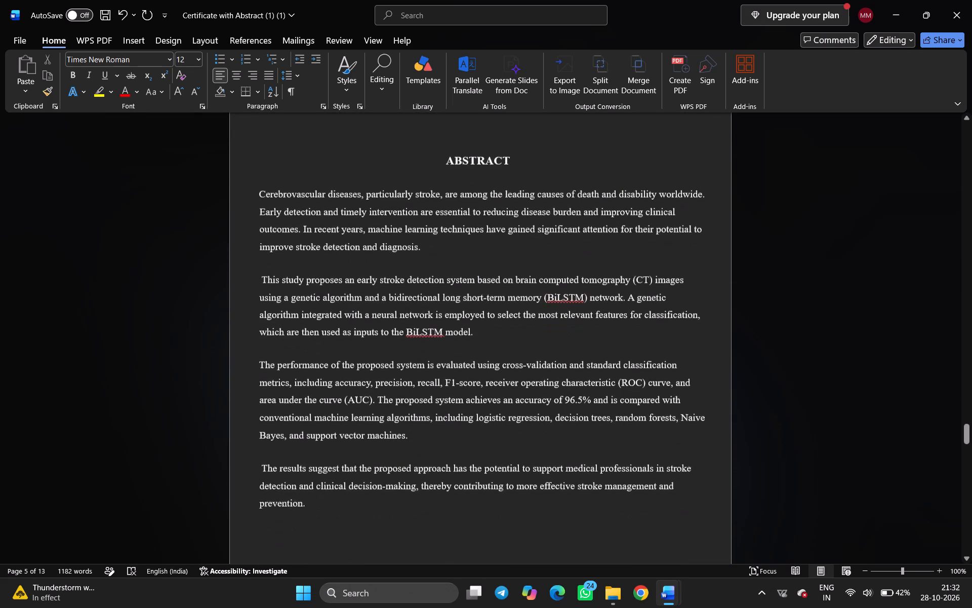
scroll(512, 480, "down", 1)
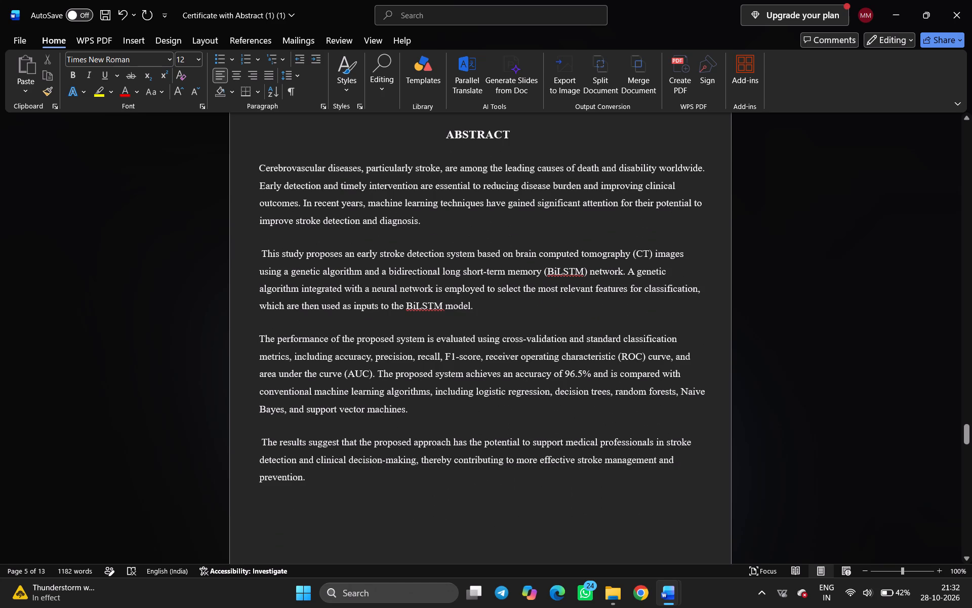
Check the line spacing applied to the Abstract heading and its paragraphs.
left_click_drag(256, 161, 327, 411)
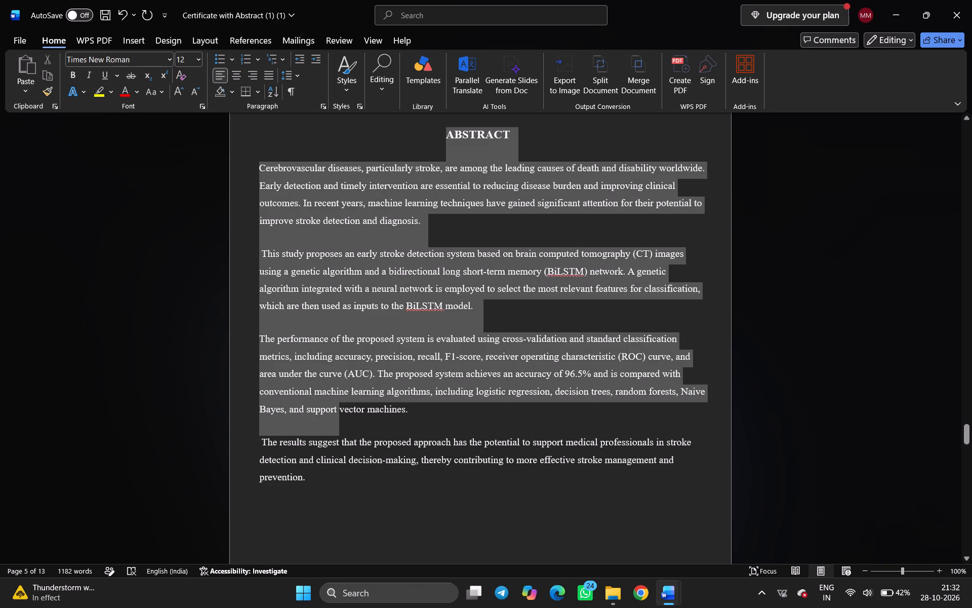
left_click_drag(327, 411, 305, 481)
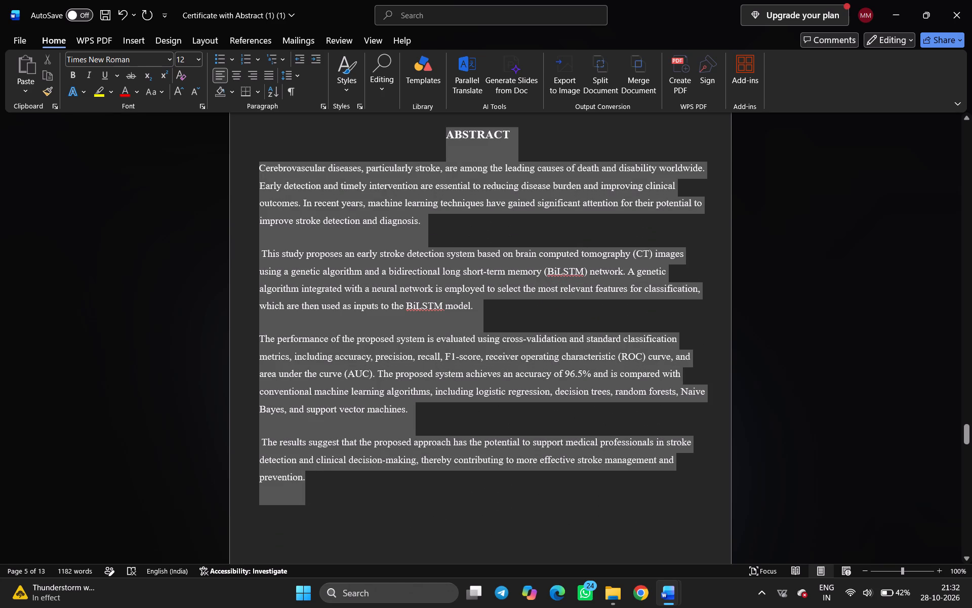
left_click_drag(305, 481, 304, 480)
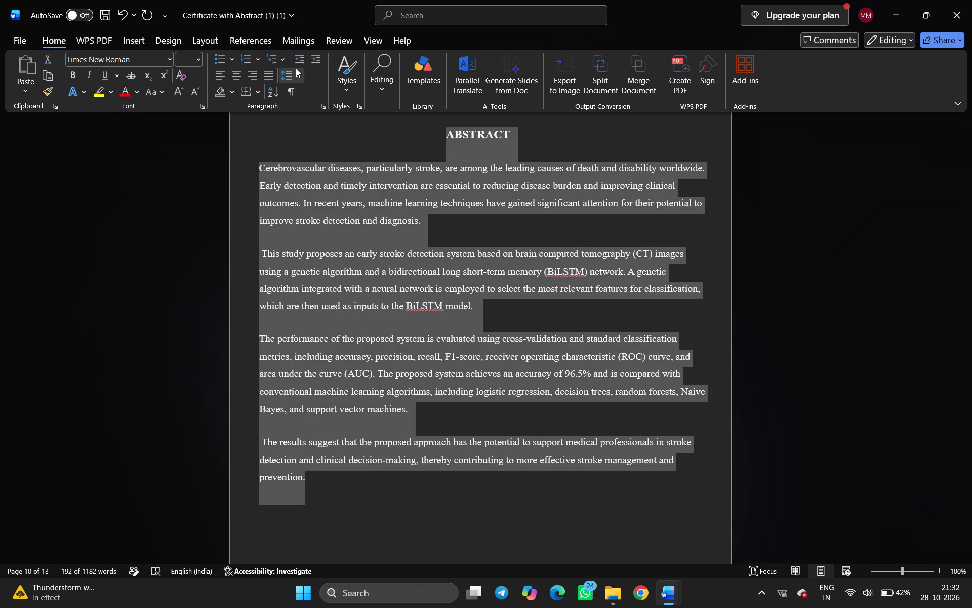
left_click(294, 69)
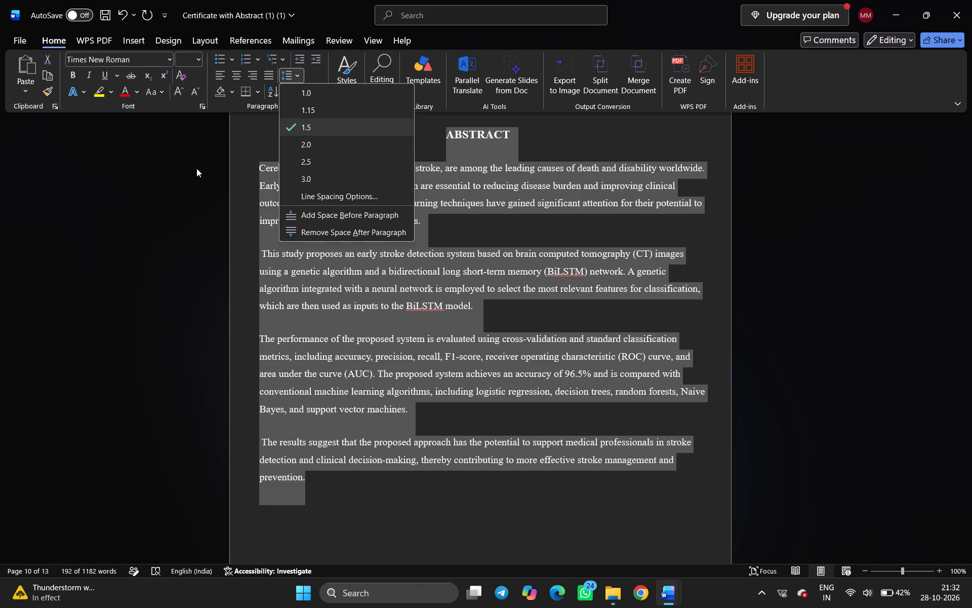
left_click(185, 162)
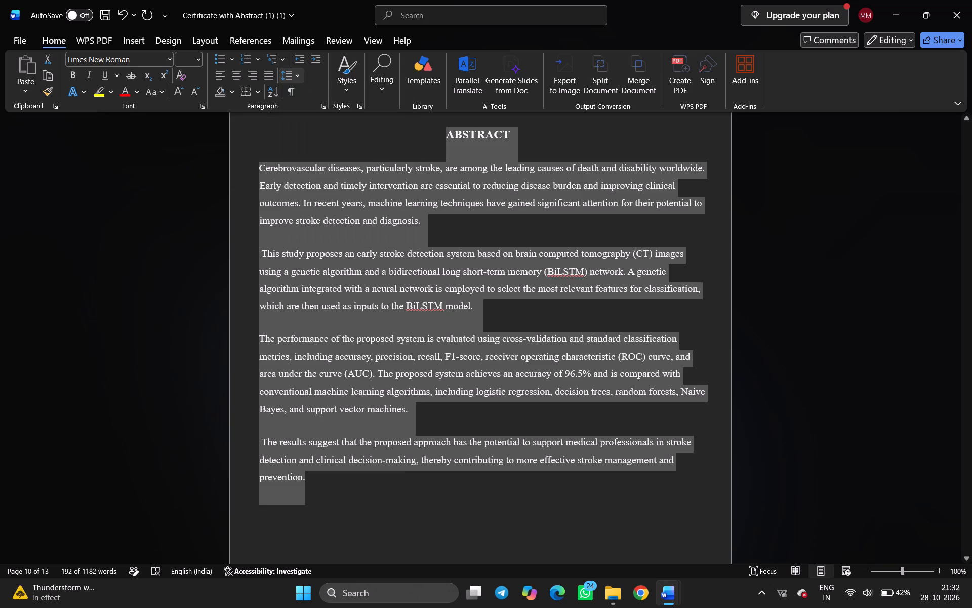
Deselect the Abstract text and look over the rest of its page and the blank pages that follow it.
left_click(245, 186)
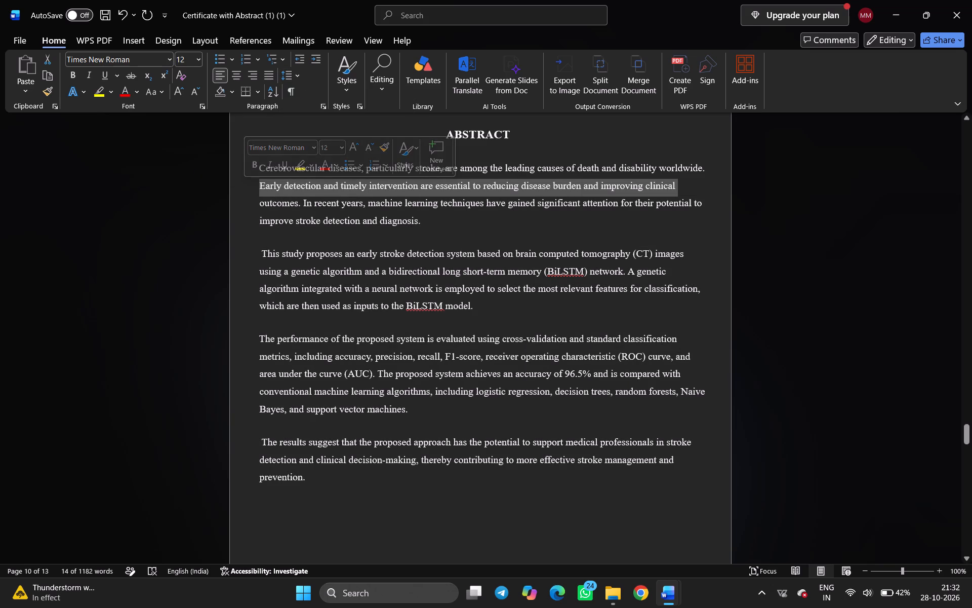
left_click(238, 208)
left_click(238, 208)
scroll(238, 208, "down", 2)
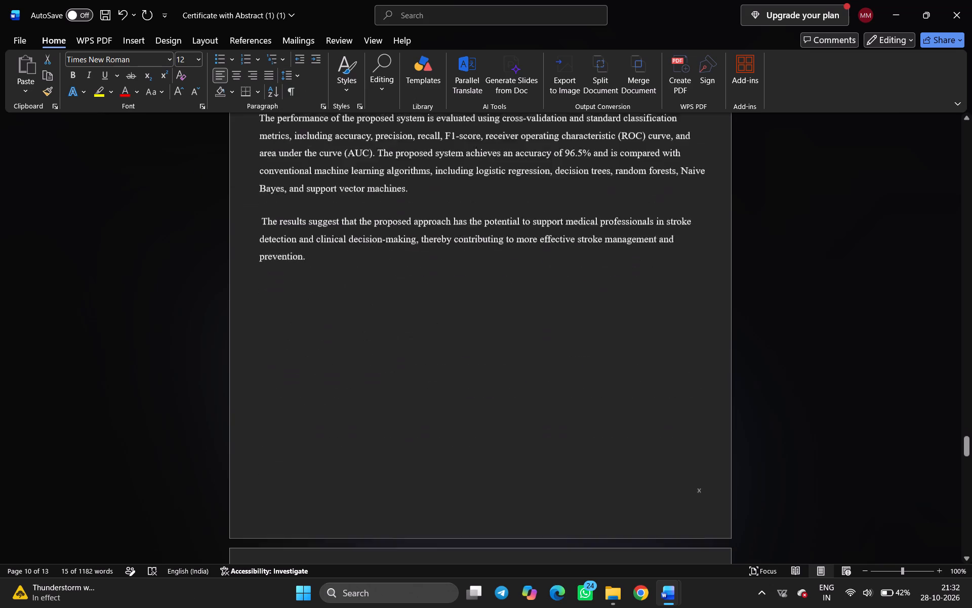
left_click(260, 261)
scroll(260, 261, "down", 2)
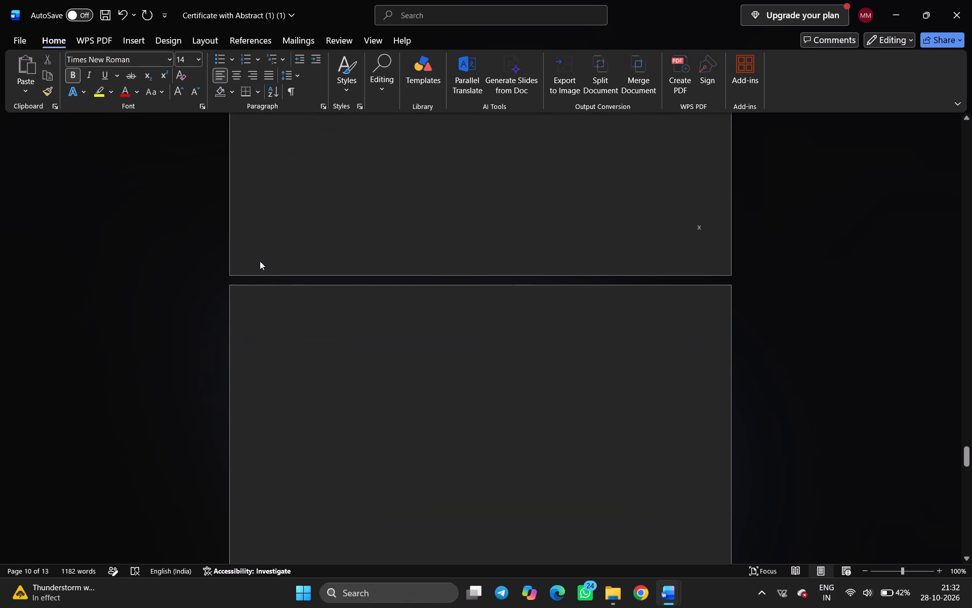
scroll(260, 261, "down", 13)
scroll(260, 261, "up", 1)
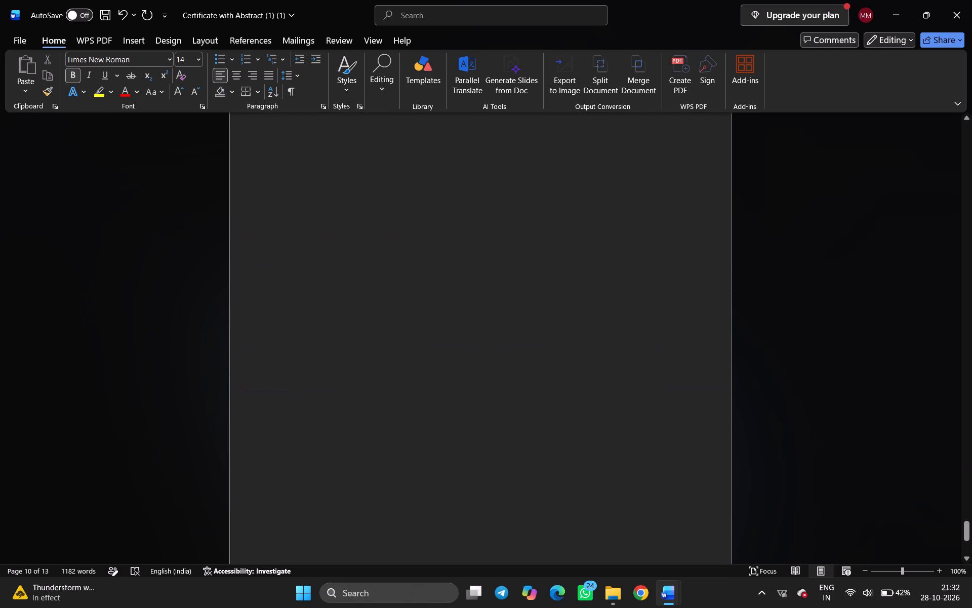
scroll(260, 261, "up", 10)
scroll(260, 261, "down", 2)
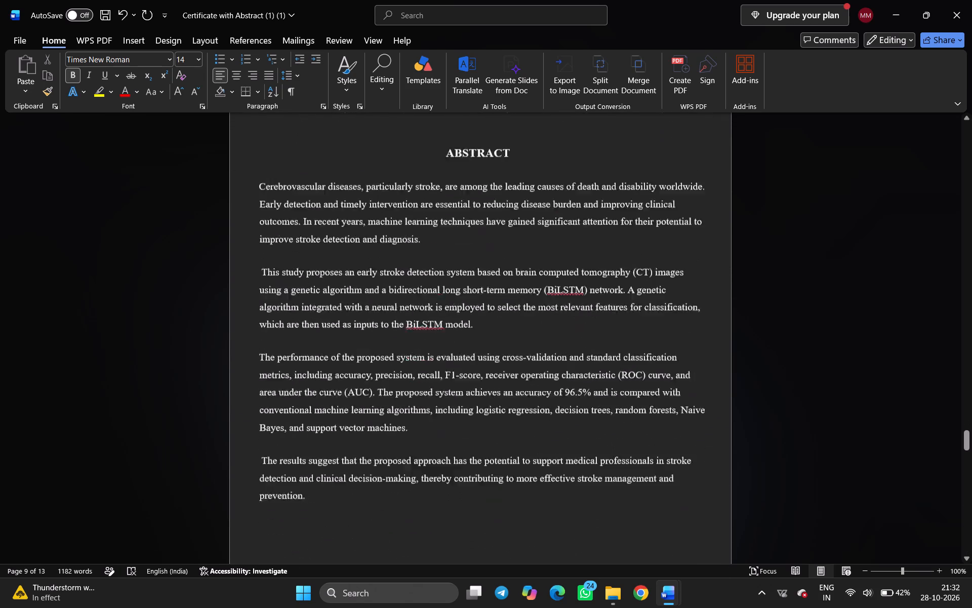
scroll(260, 261, "down", 1)
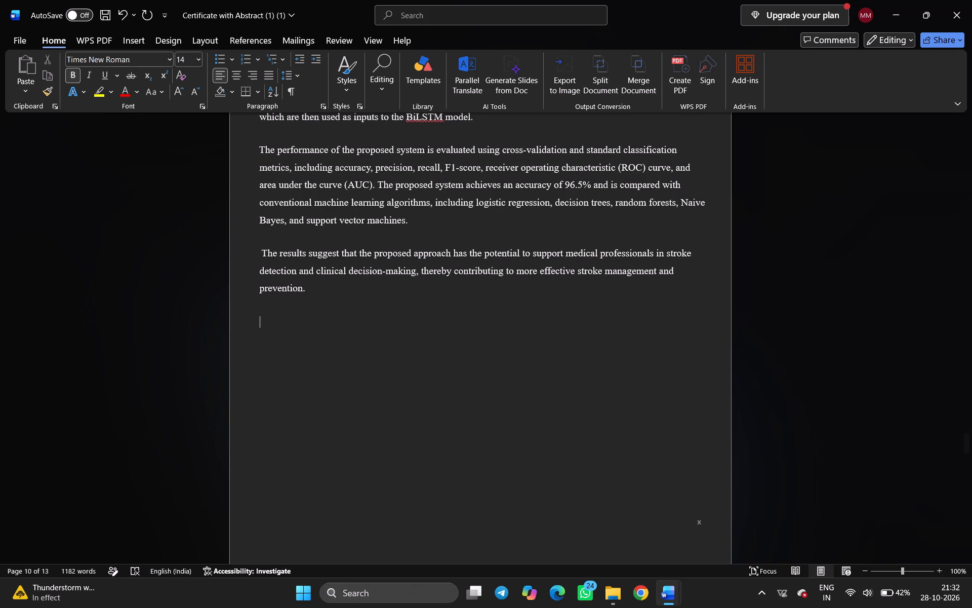
Return to the start of the report and review the title page, the certificate page and the top of the Acknowledgements.
scroll(260, 261, "up", 3)
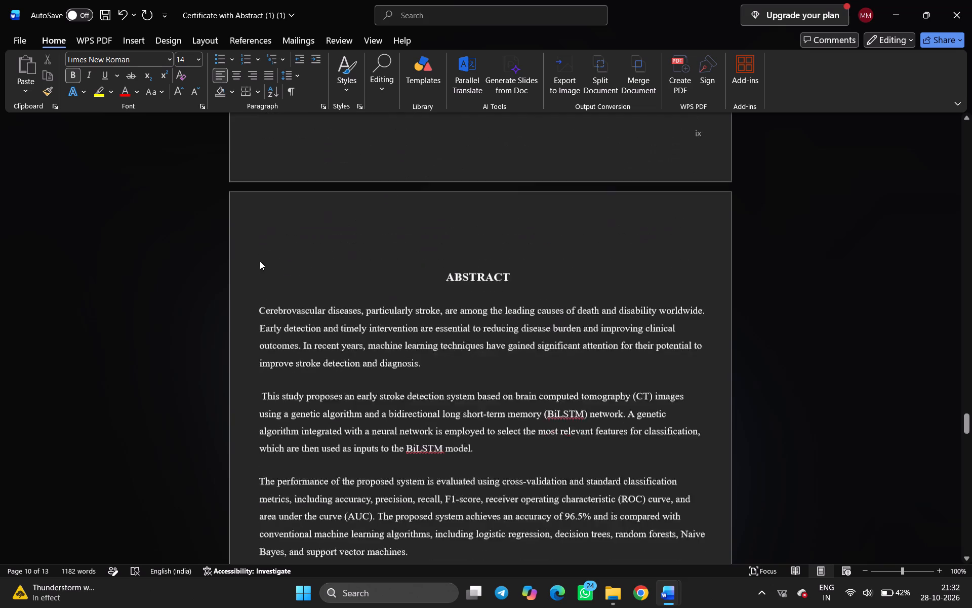
scroll(260, 261, "up", 10)
scroll(260, 261, "up", 11)
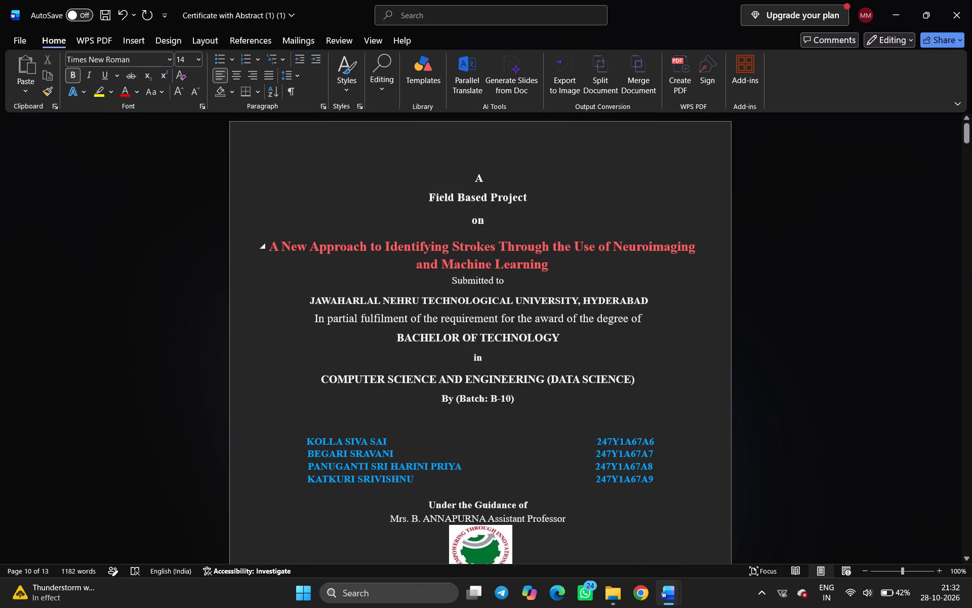
scroll(260, 261, "down", 2)
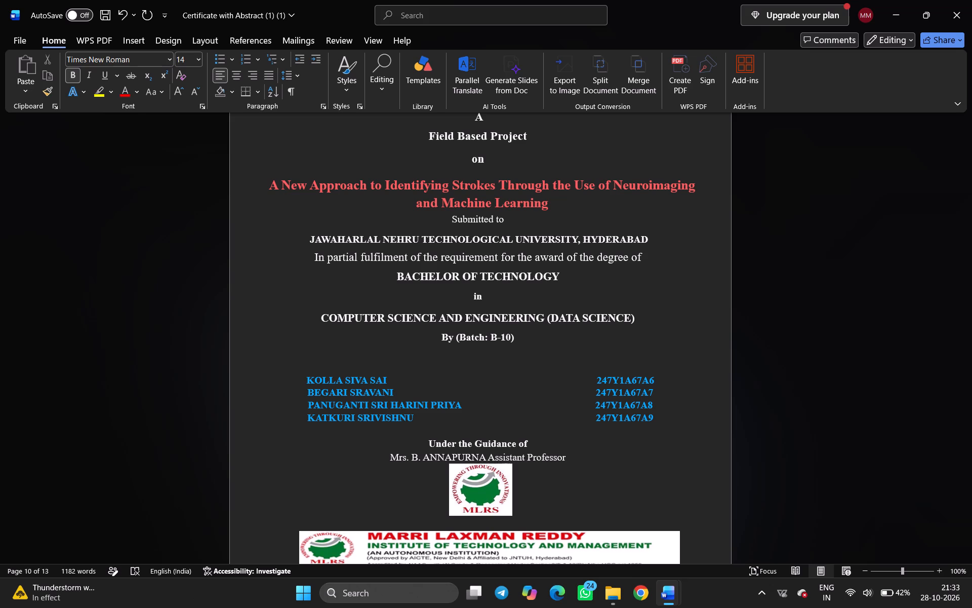
scroll(260, 256, "down", 6)
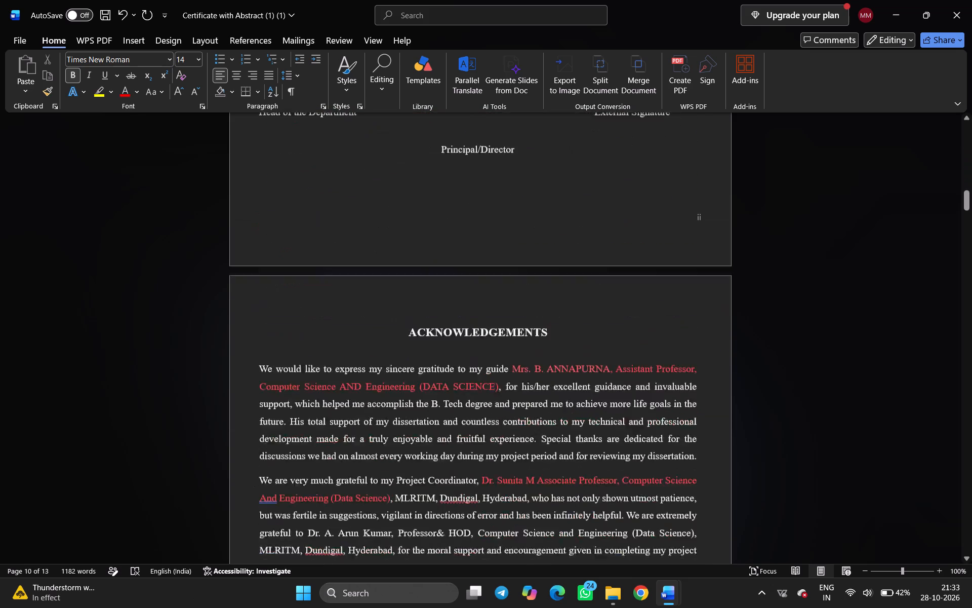
scroll(260, 256, "up", 4)
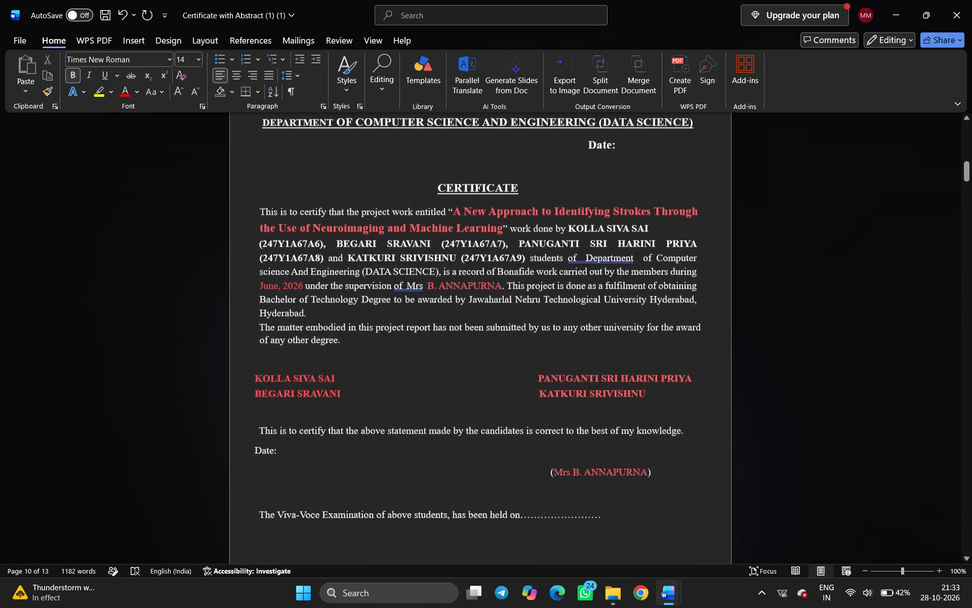
scroll(260, 256, "up", 3)
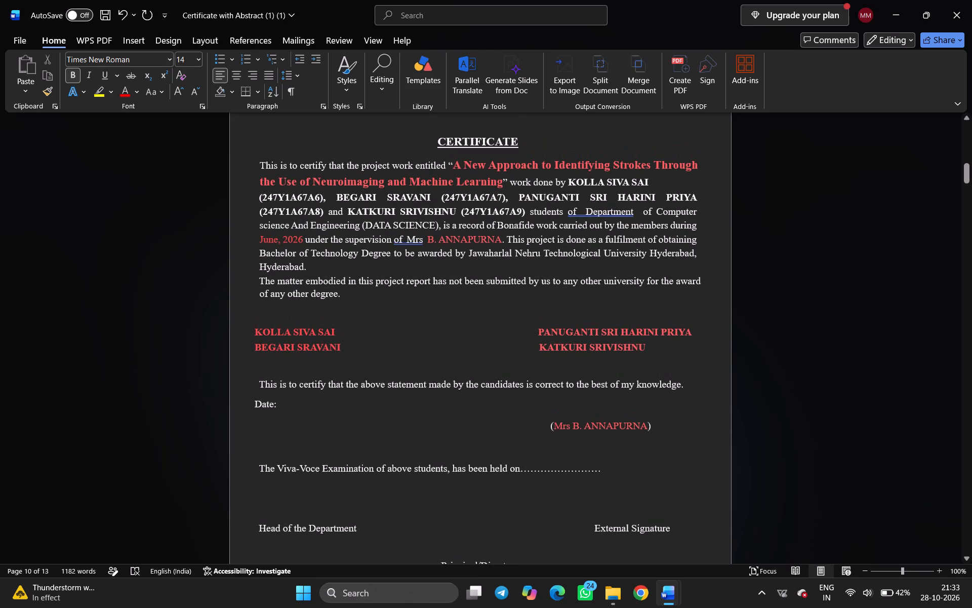
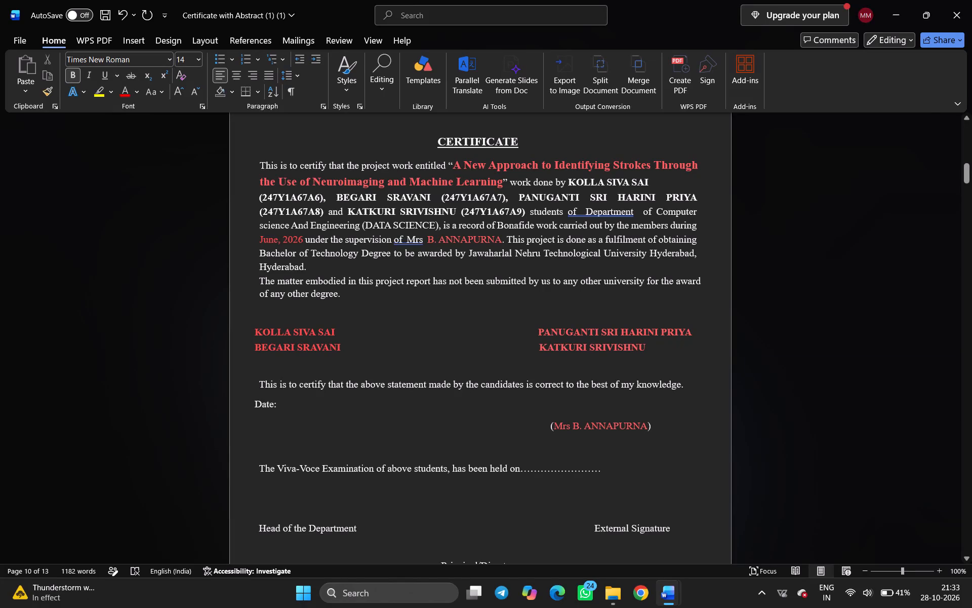
Open the line spacing choices for the certificate page's text, from its opening paragraph through the Viva-Voce Examination line.
left_click_drag(254, 167, 355, 531)
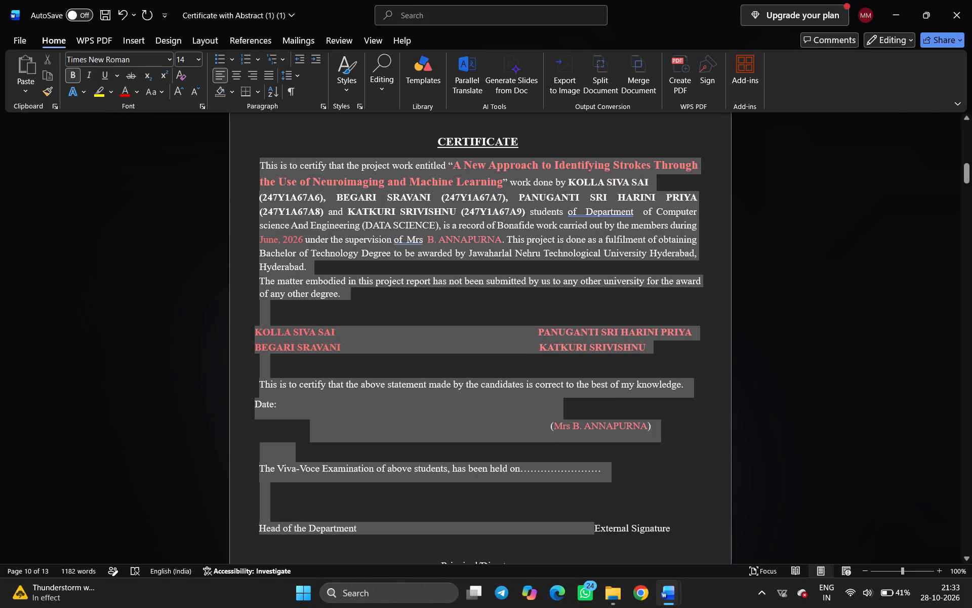
left_click_drag(355, 531, 496, 472)
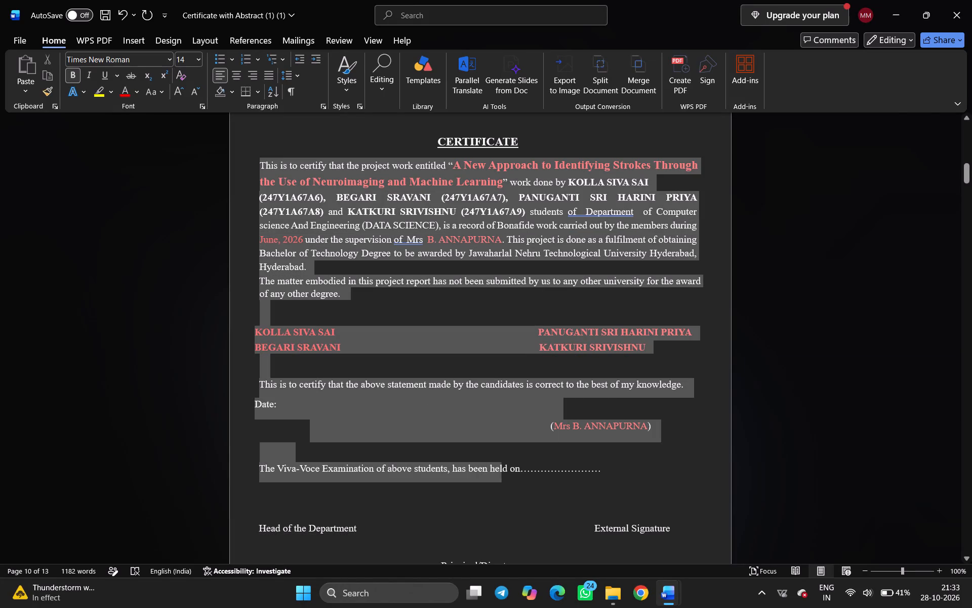
left_click_drag(496, 472, 582, 469)
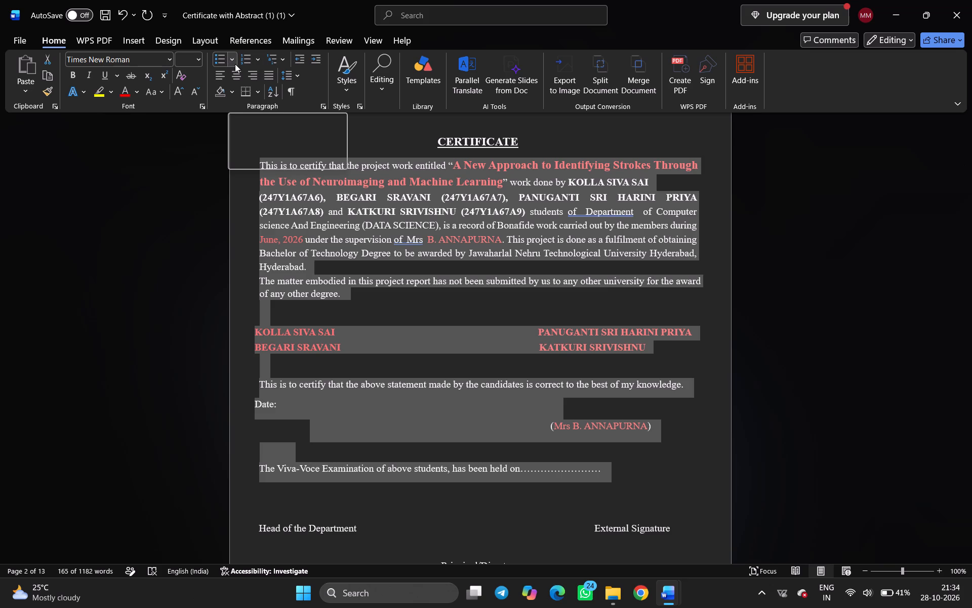
left_click(294, 77)
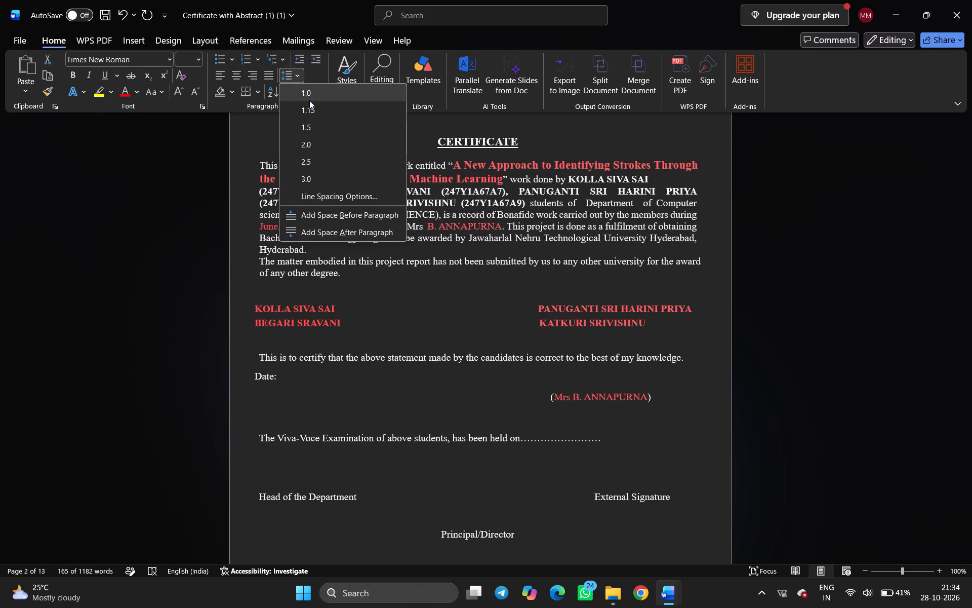
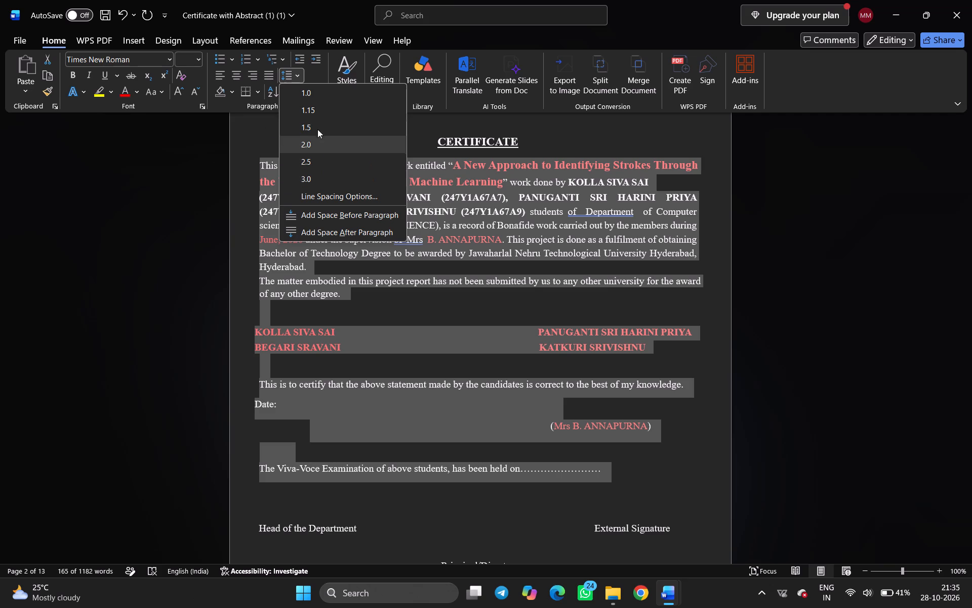
Reopen the line spacing choices for the selected certificate text, from its opening paragraph through the Viva-Voce Examination line.
left_click(186, 205)
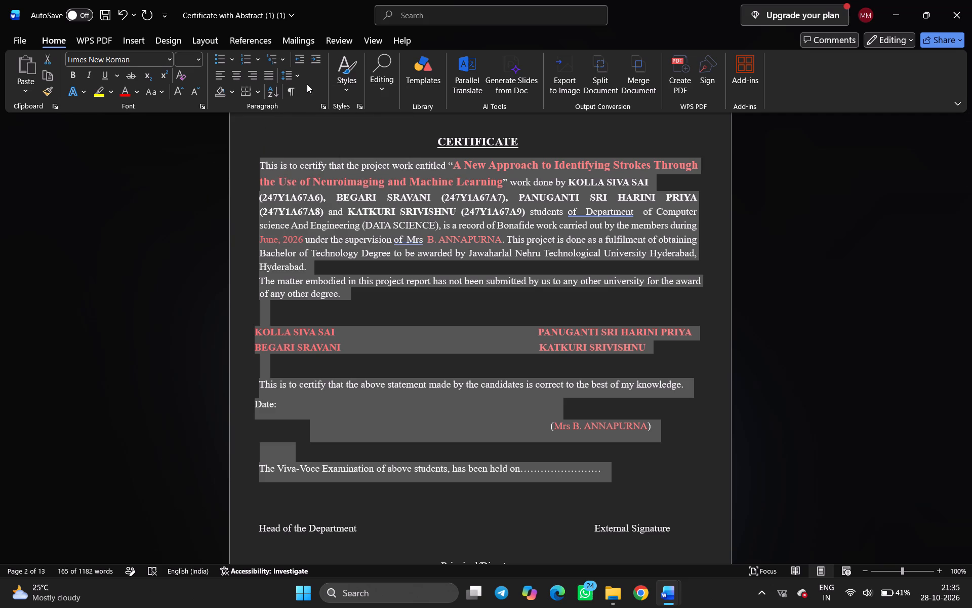
left_click(299, 78)
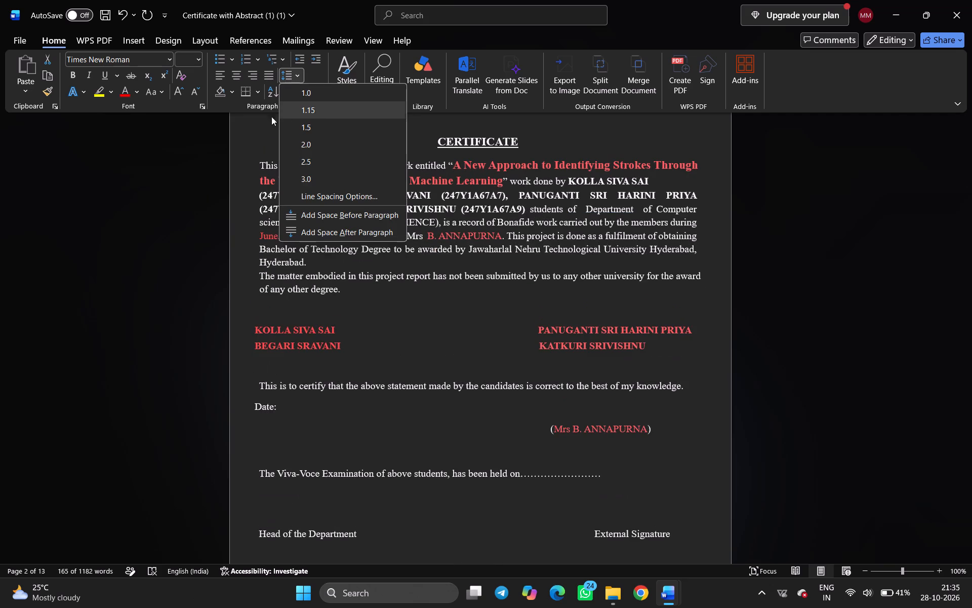
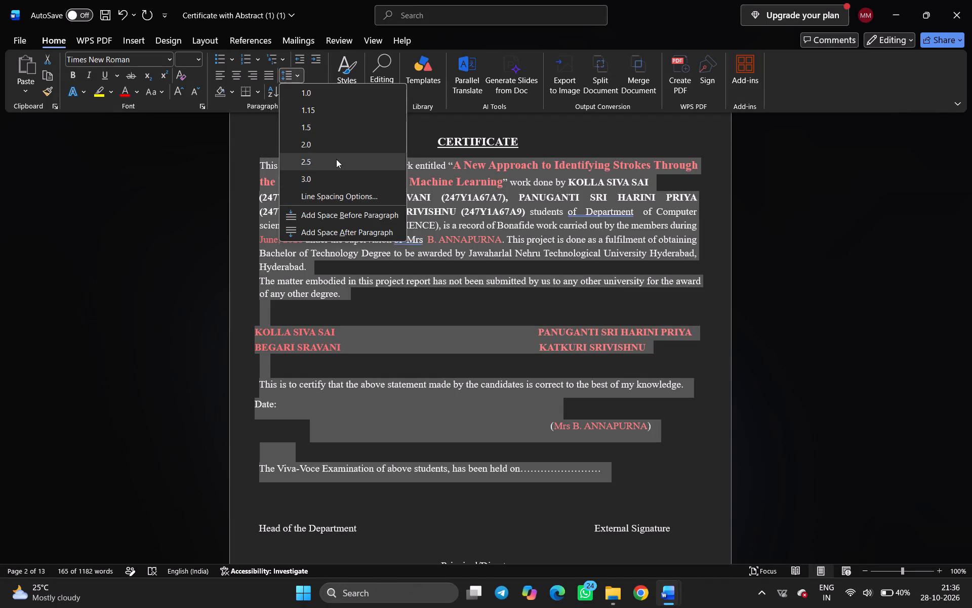
Set the line spacing of the selected certificate text, from its opening paragraph through the Viva-Voce Examination line, to 1.5.
left_click(179, 203)
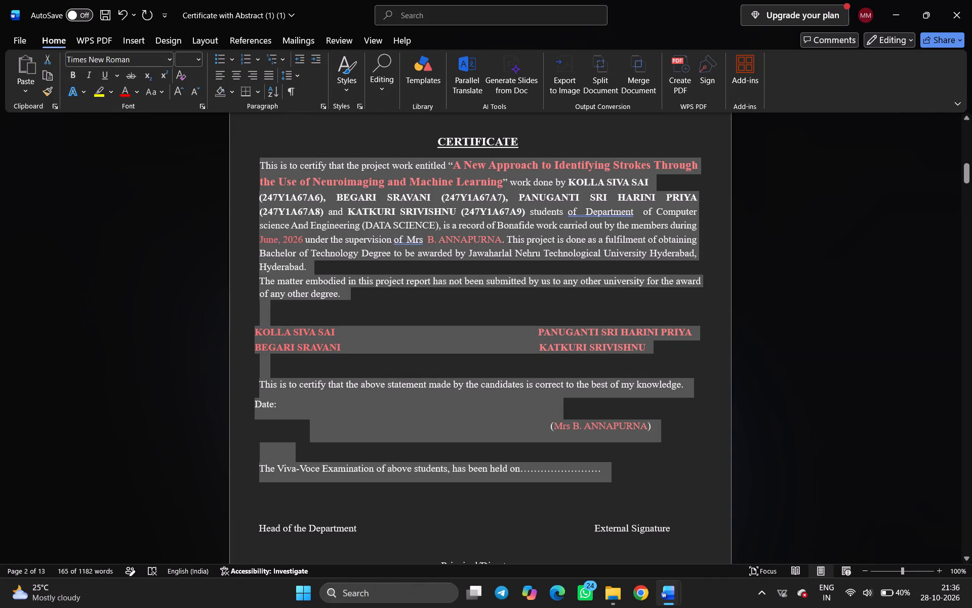
left_click(299, 75)
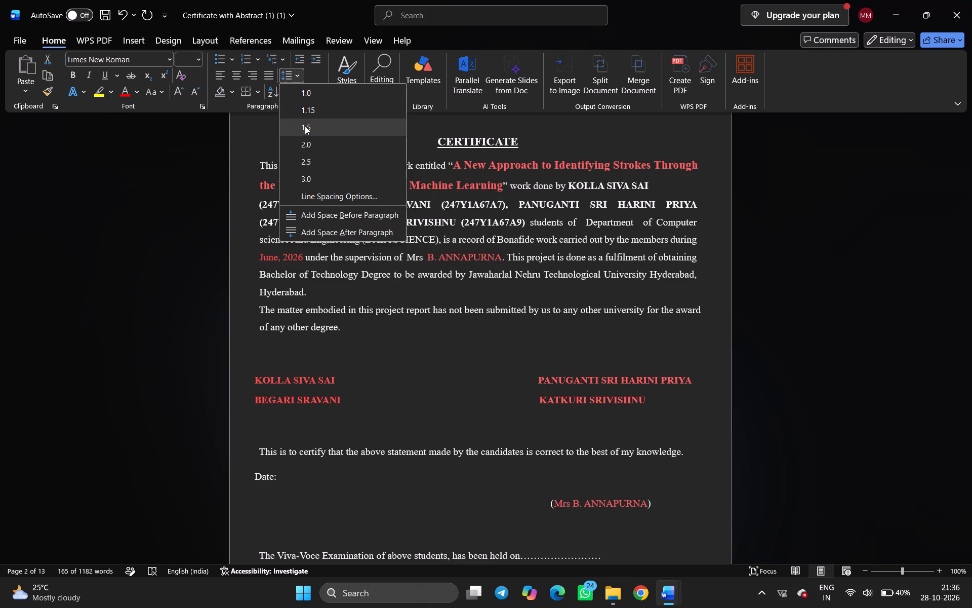
left_click(305, 126)
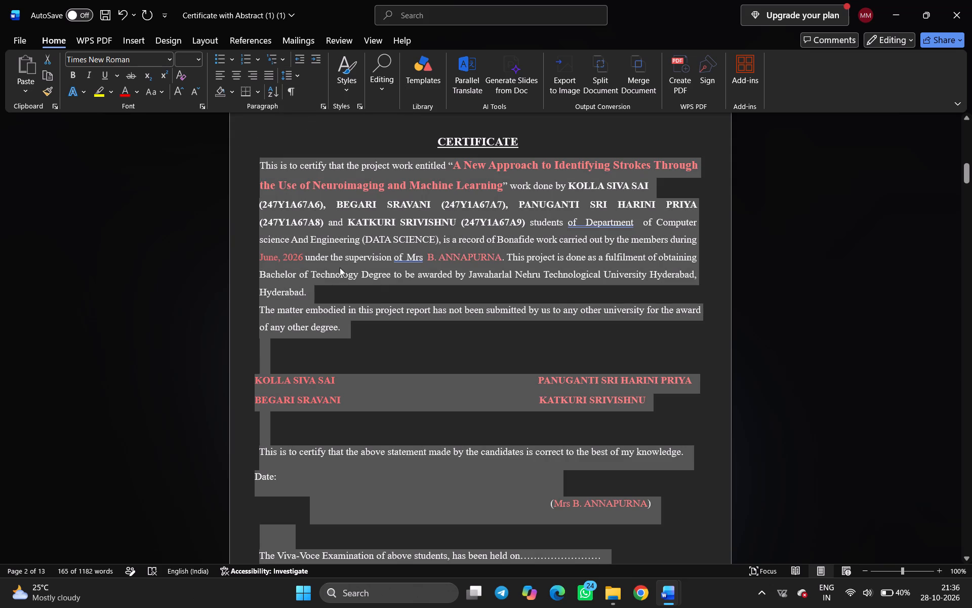
left_click(372, 348)
Review the page layouts from the certificate through the table of contents and abstract, and the title page.
scroll(372, 348, "down", 2)
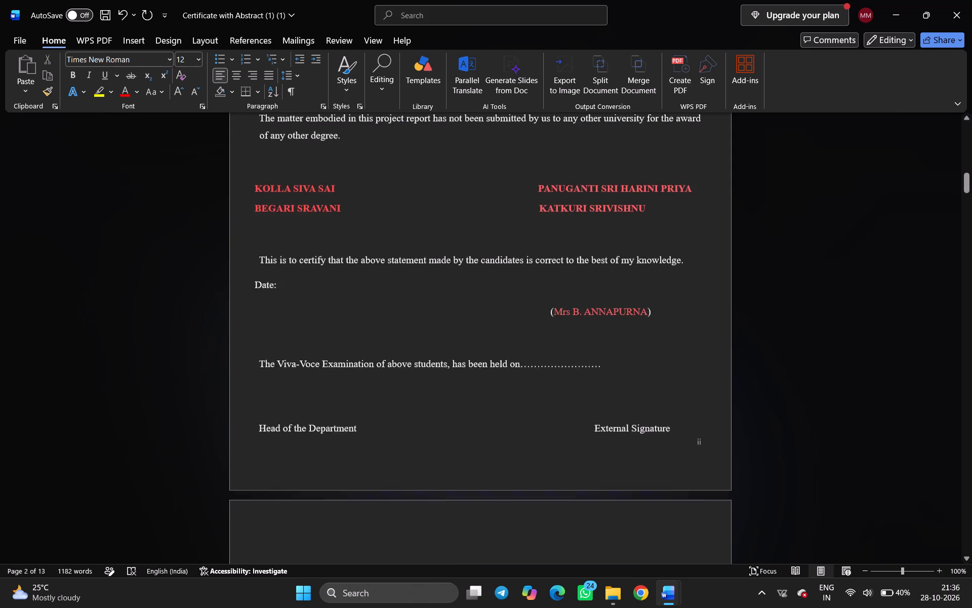
scroll(372, 348, "down", 6)
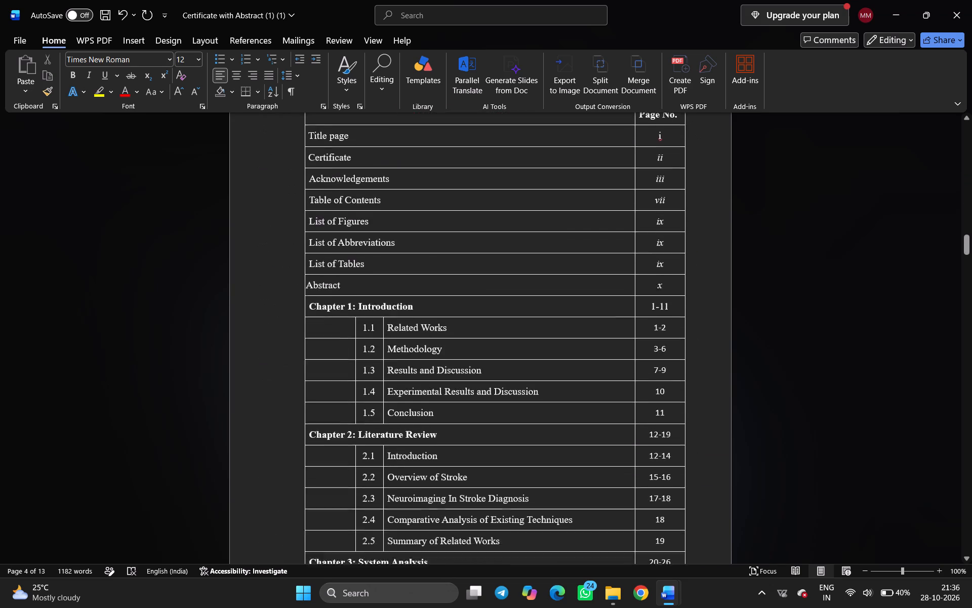
scroll(372, 348, "down", 7)
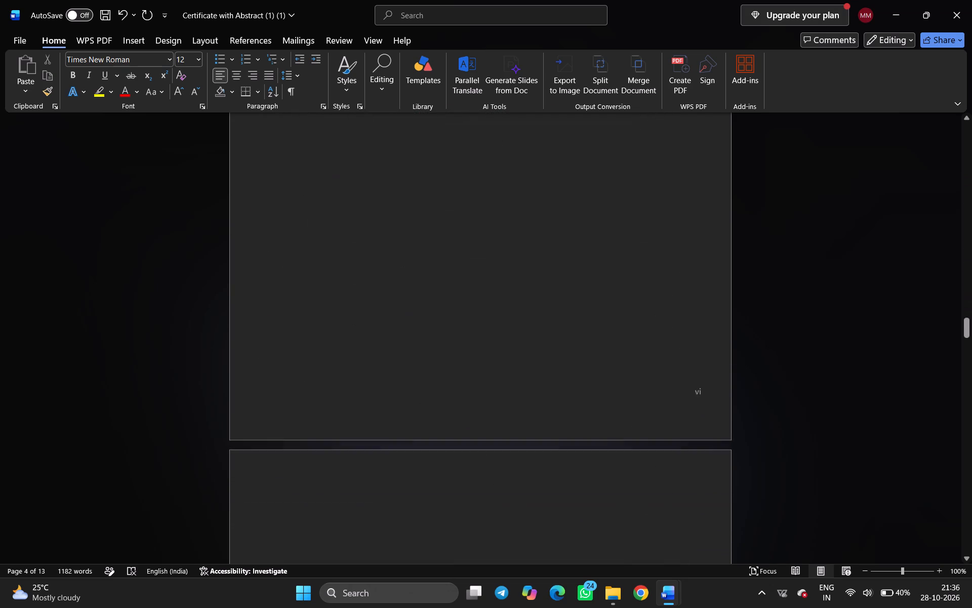
scroll(372, 348, "down", 5)
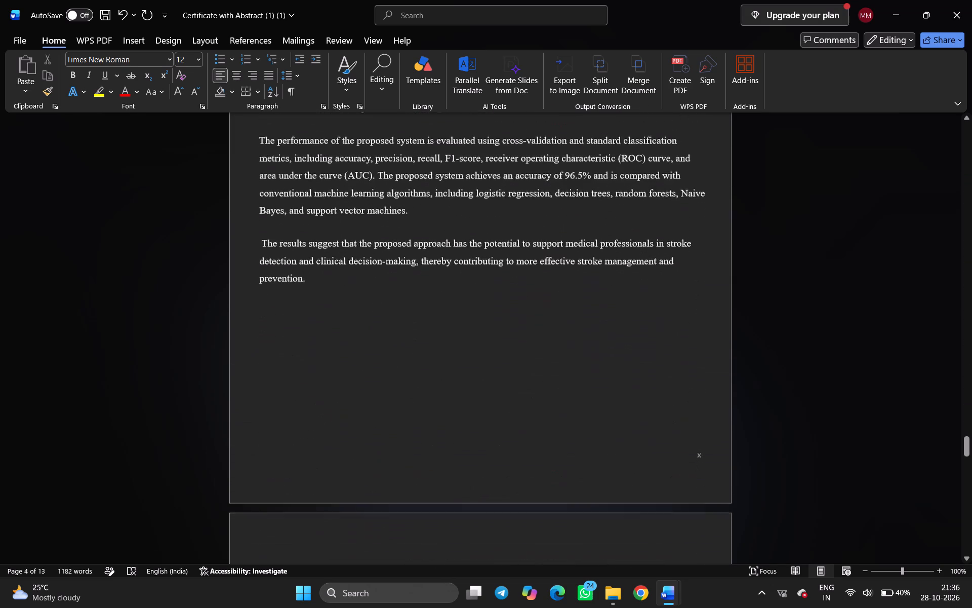
scroll(372, 348, "down", 1)
scroll(372, 348, "up", 1)
scroll(372, 348, "down", 2)
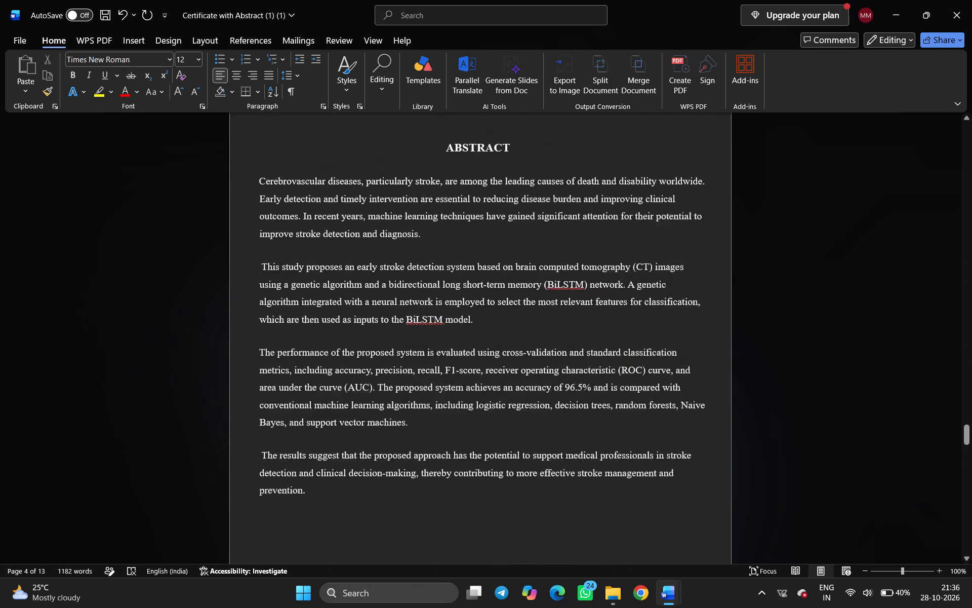
scroll(372, 348, "down", 16)
scroll(372, 348, "up", 10)
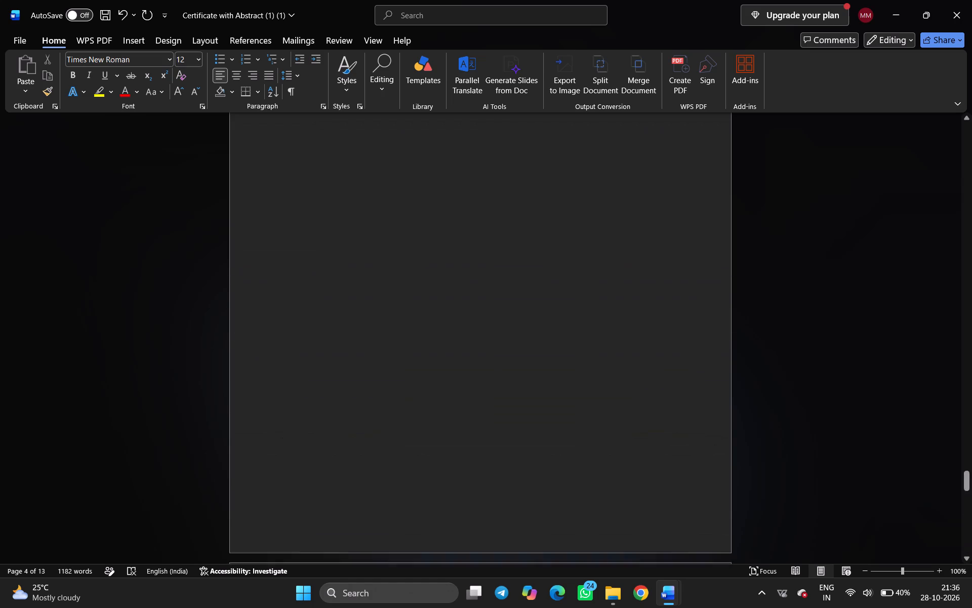
scroll(372, 348, "up", 13)
scroll(372, 348, "up", 10)
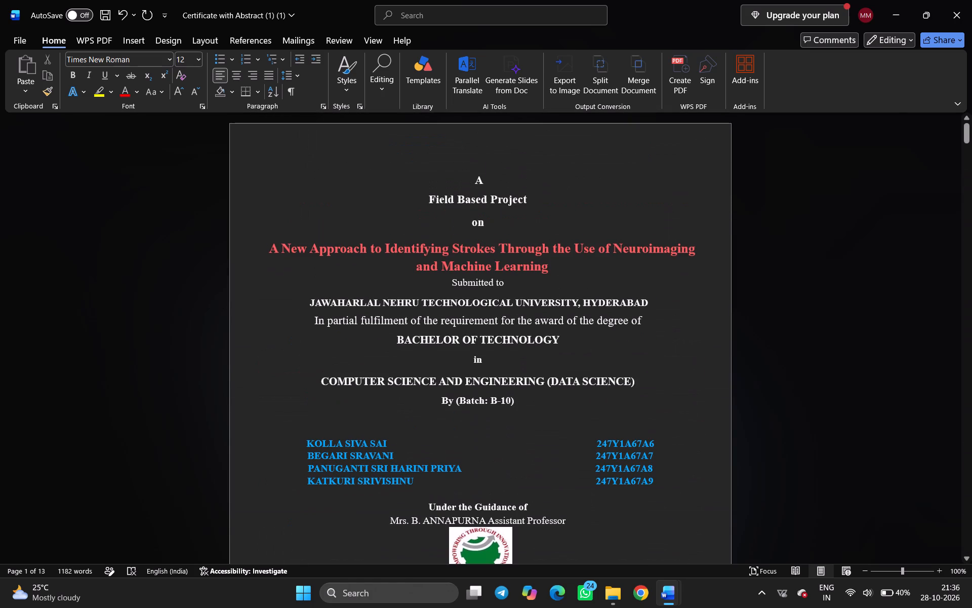
scroll(372, 348, "down", 3)
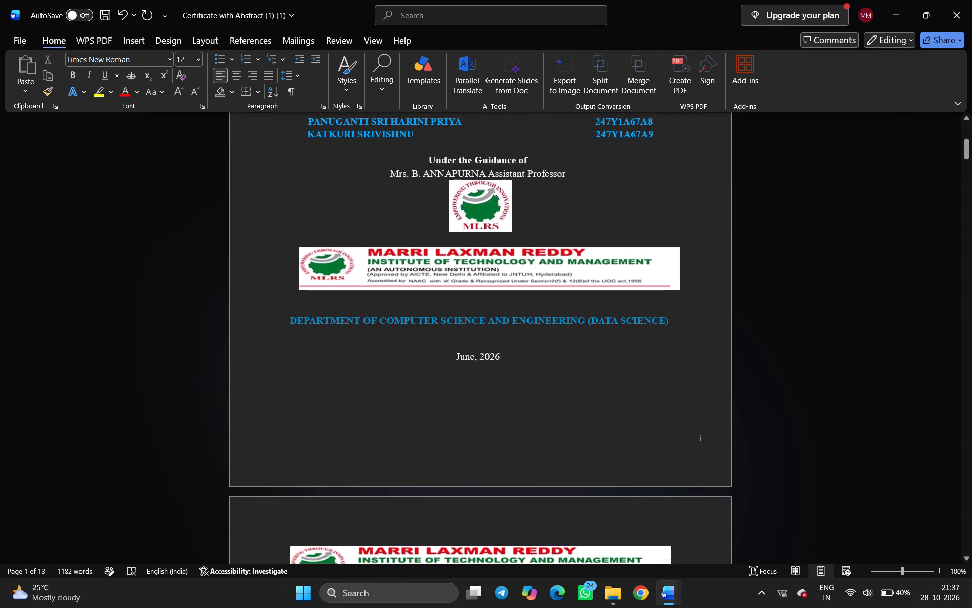
scroll(372, 348, "up", 3)
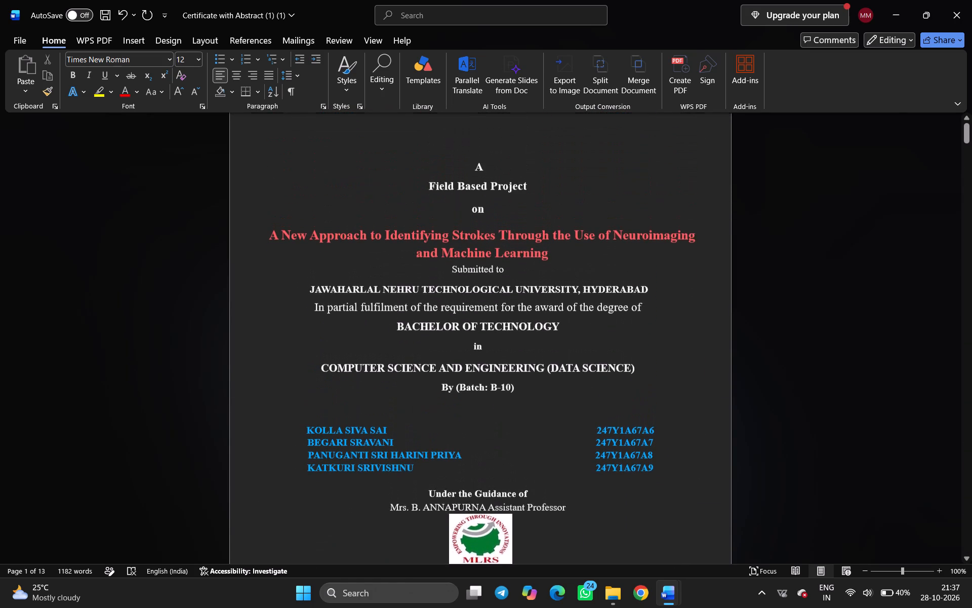
scroll(372, 348, "up", 1)
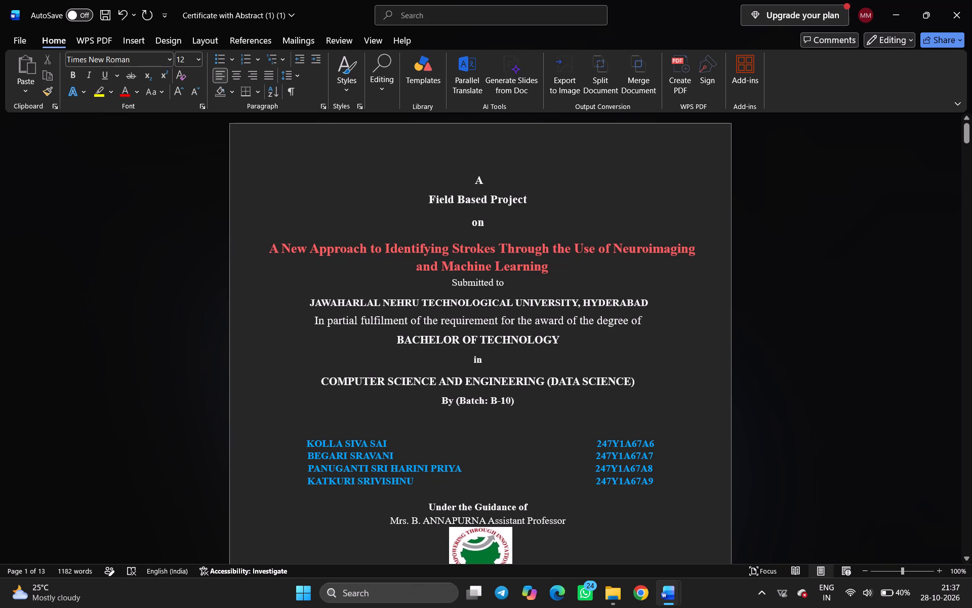
Set the line spacing to 1.5 for the title page text from the project title through the "By (Batch: B-10)" line.
left_click_drag(257, 247, 282, 262)
left_click_drag(282, 262, 501, 424)
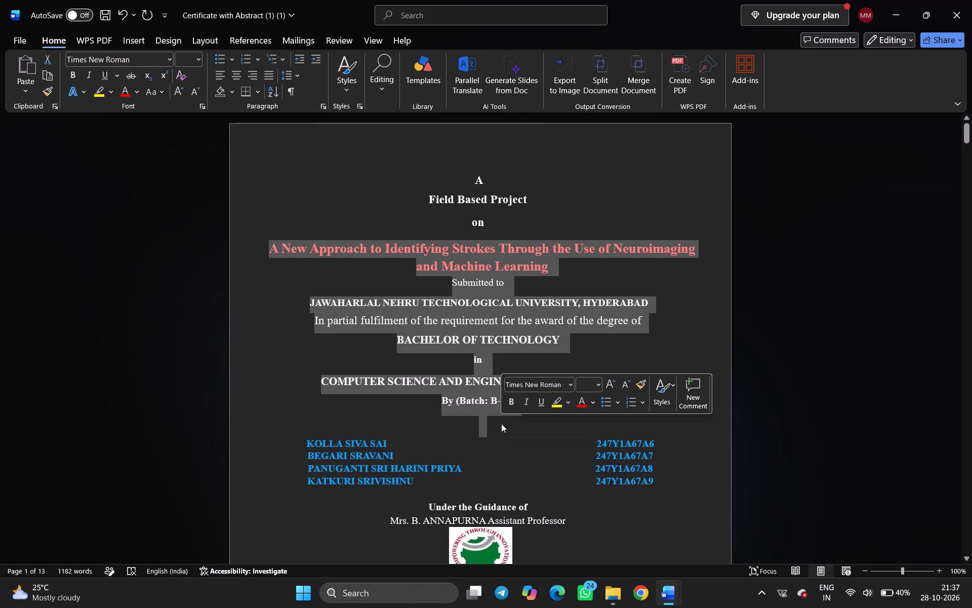
left_click(298, 75)
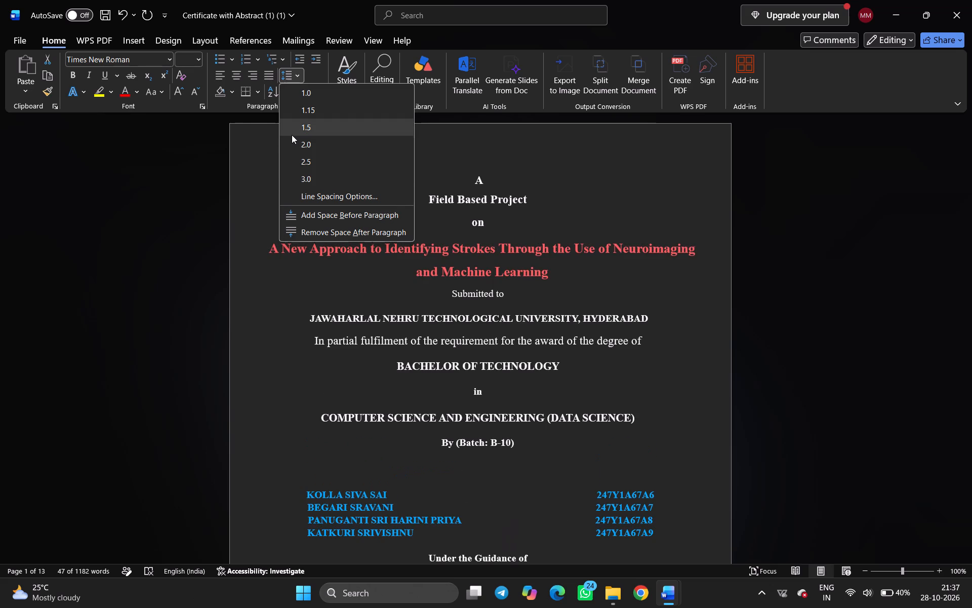
scroll(241, 212, "down", 2)
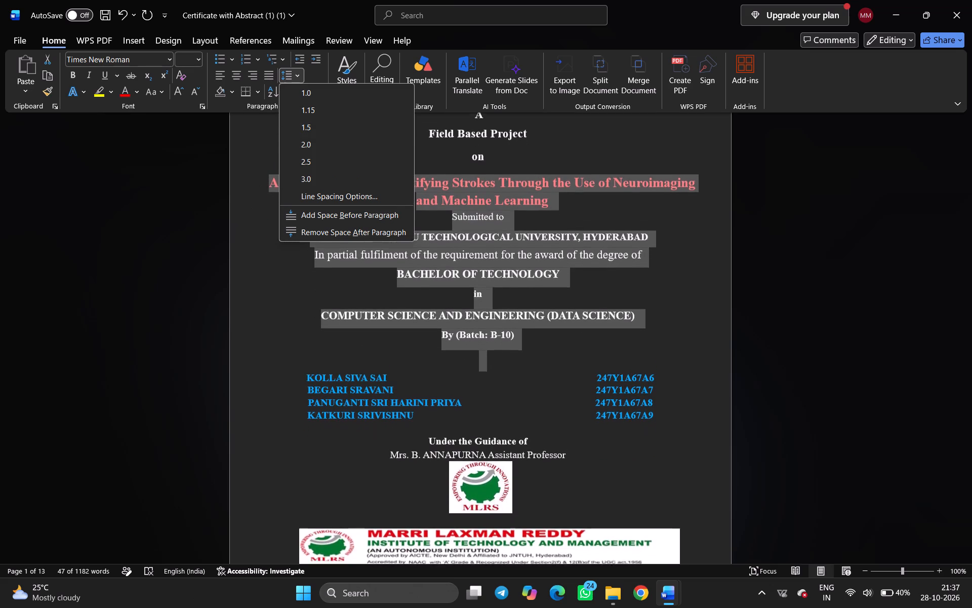
scroll(241, 212, "down", 2)
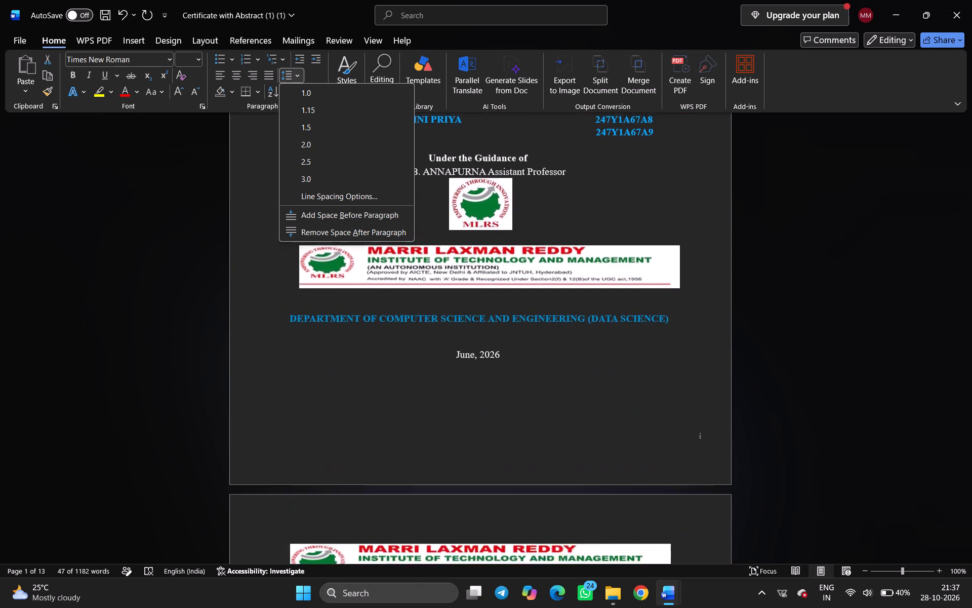
scroll(241, 212, "up", 1)
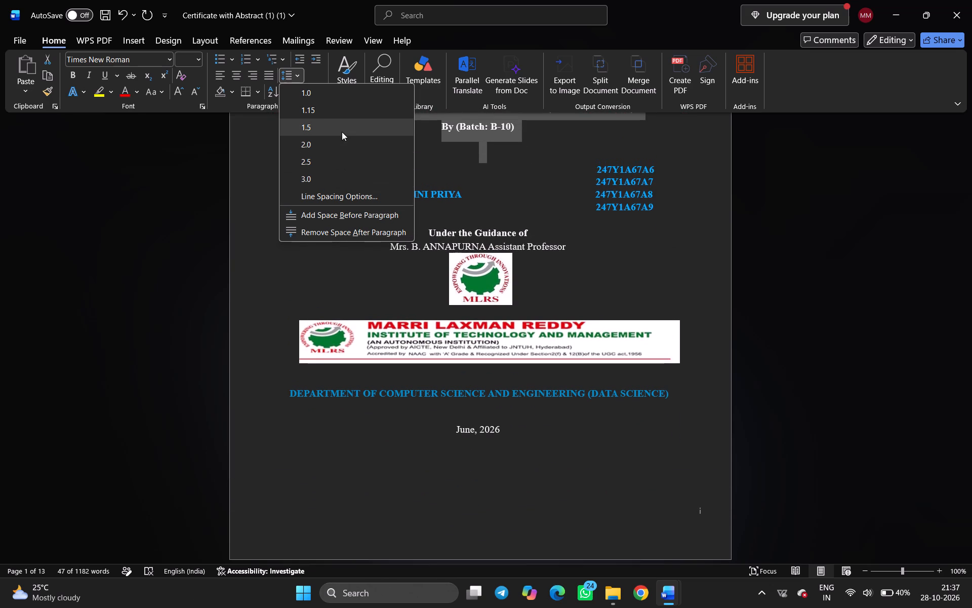
left_click(300, 124)
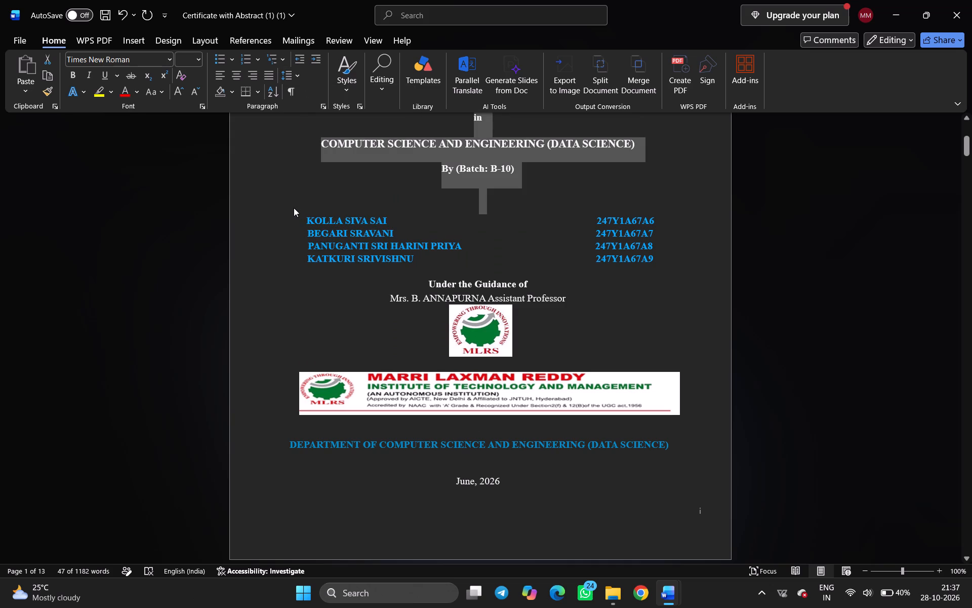
scroll(294, 208, "up", 4)
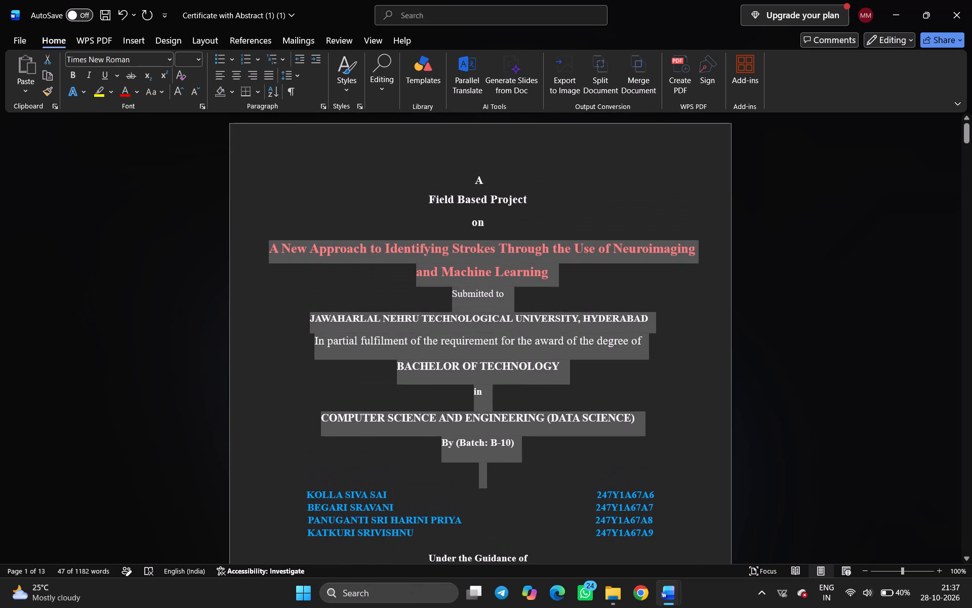
left_click(294, 208)
Examine the layout of the pages from the title page through the Acknowledgements, the Abstract and the page after it.
scroll(294, 208, "down", 3)
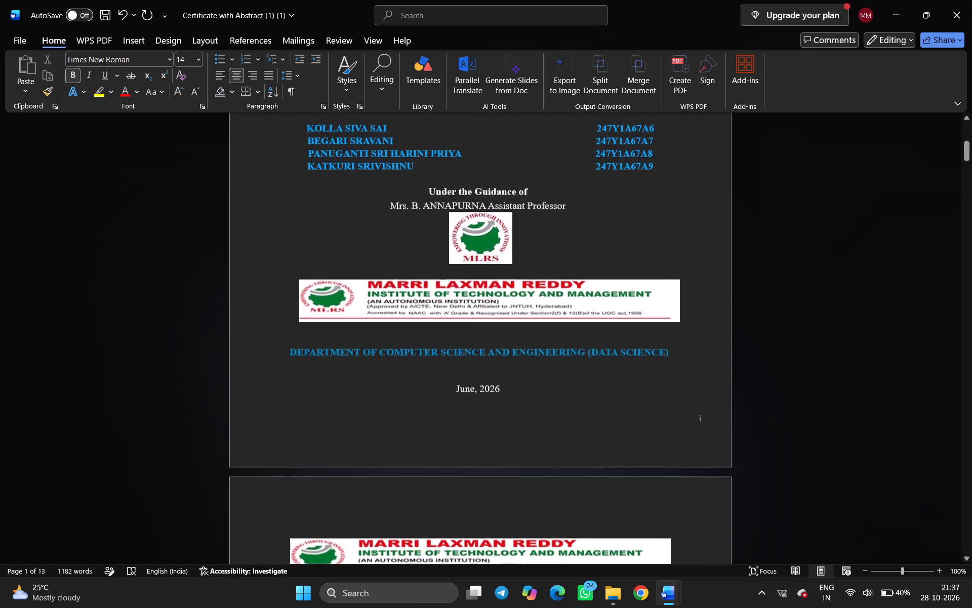
scroll(294, 208, "down", 6)
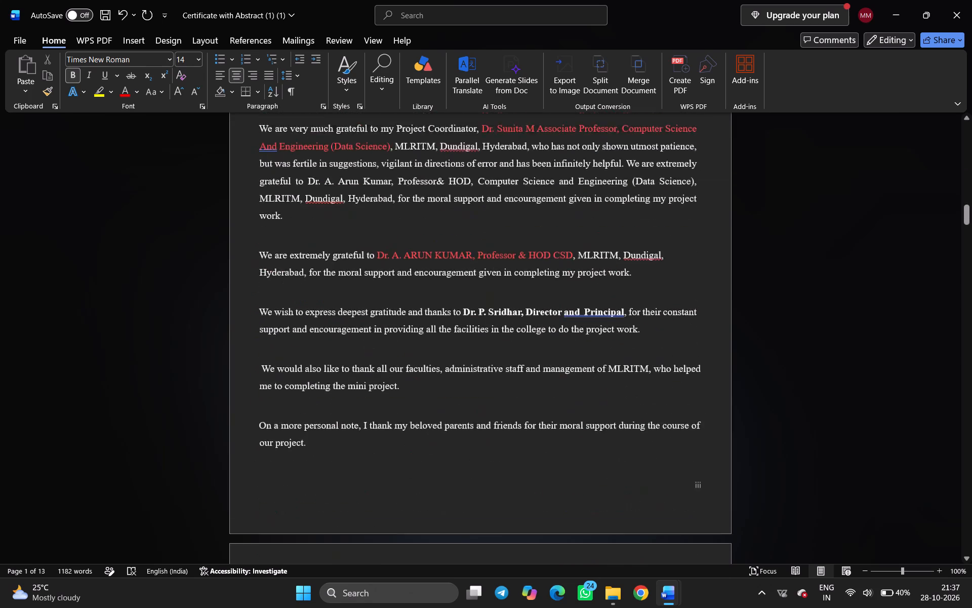
scroll(294, 208, "down", 7)
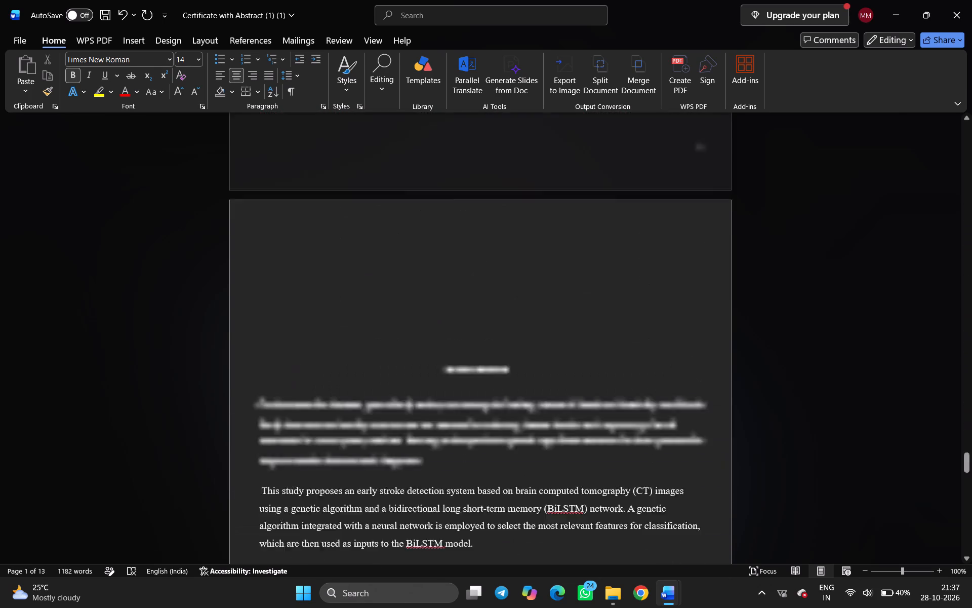
scroll(294, 208, "down", 1)
scroll(294, 208, "up", 4)
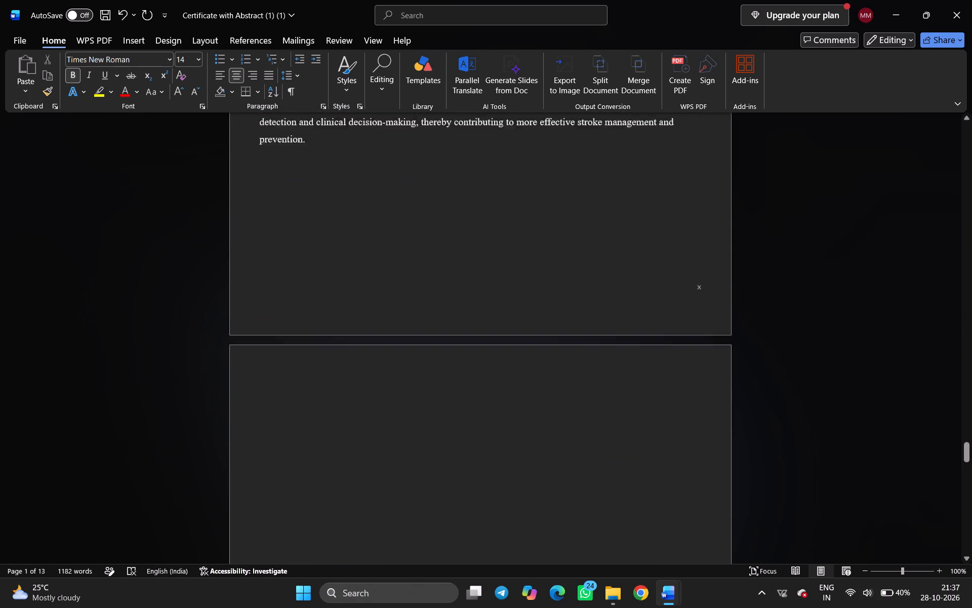
scroll(294, 208, "up", 1)
scroll(294, 208, "down", 1)
scroll(294, 208, "up", 4)
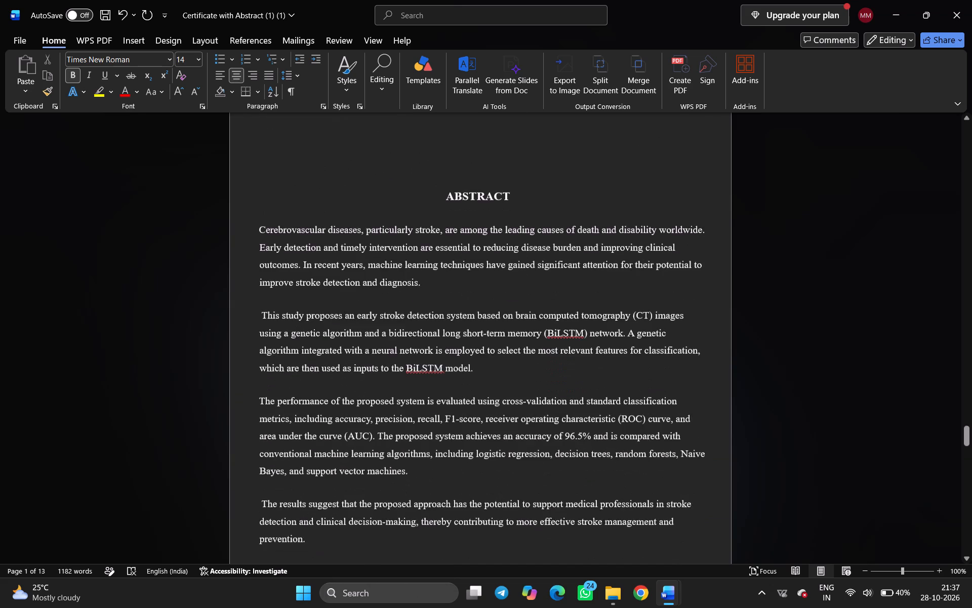
Select the whole Abstract, including its heading, and check its line spacing setting.
left_click_drag(256, 209, 305, 379)
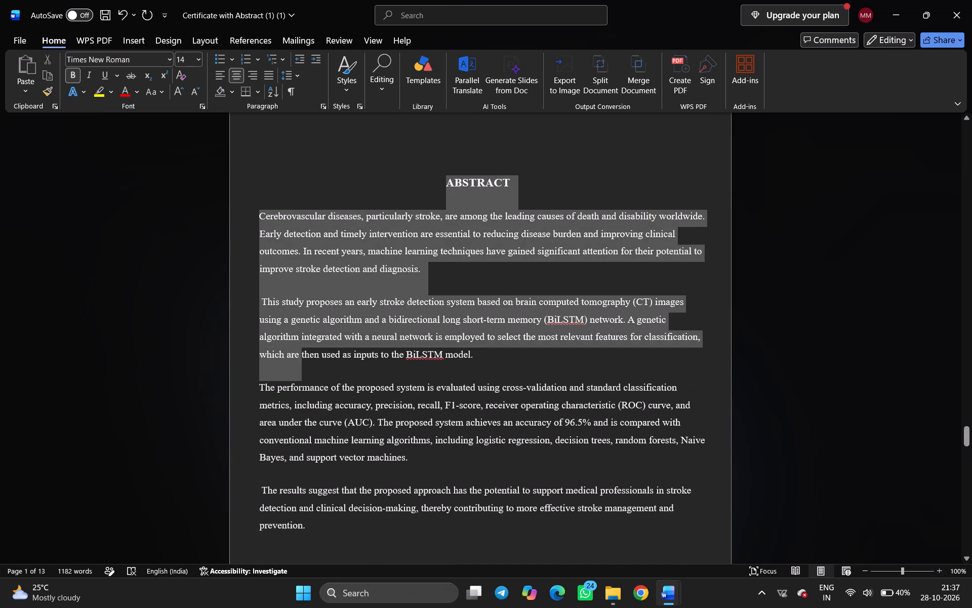
left_click_drag(305, 379, 321, 336)
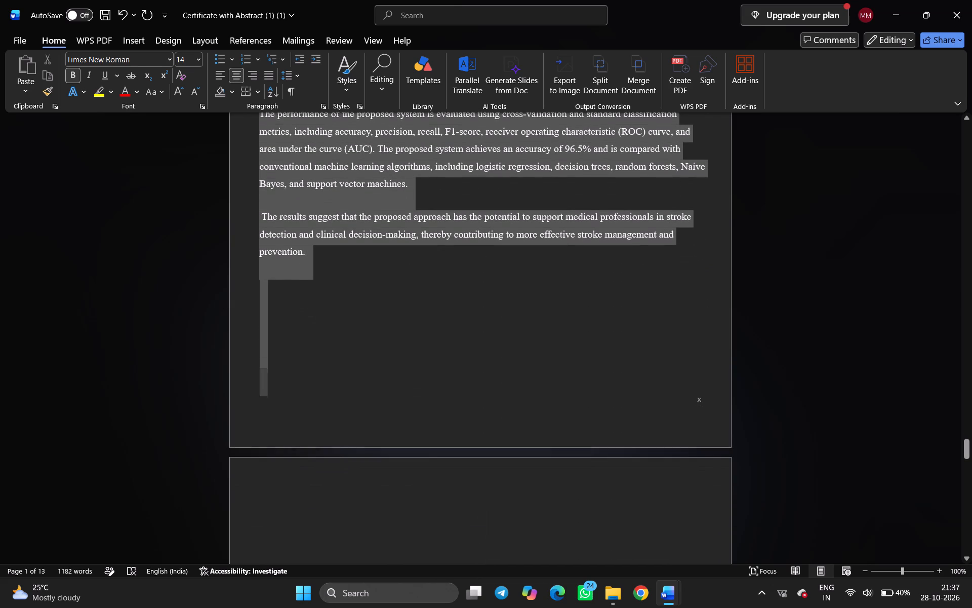
left_click_drag(321, 336, 334, 261)
scroll(334, 261, "up", 2)
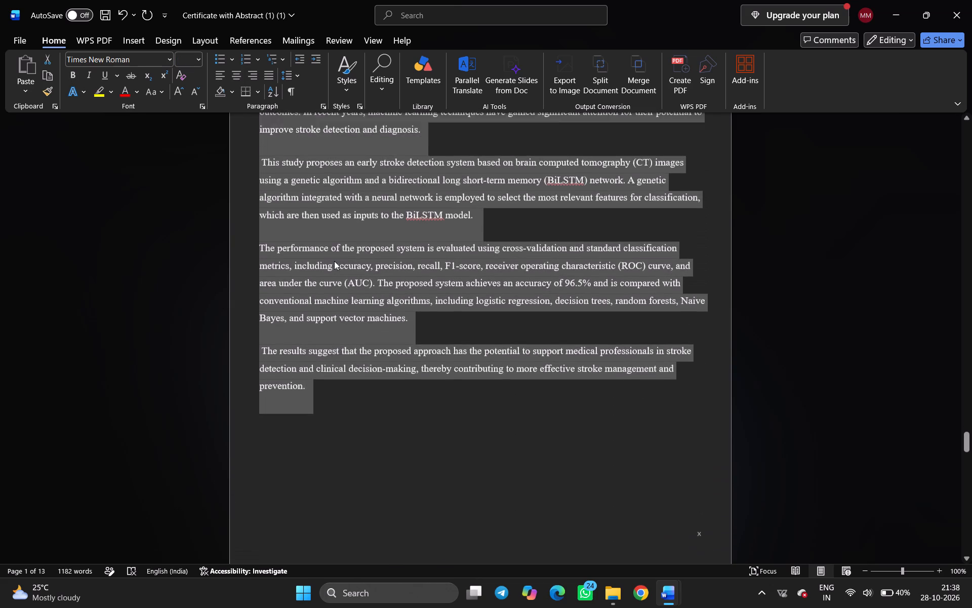
scroll(334, 261, "up", 1)
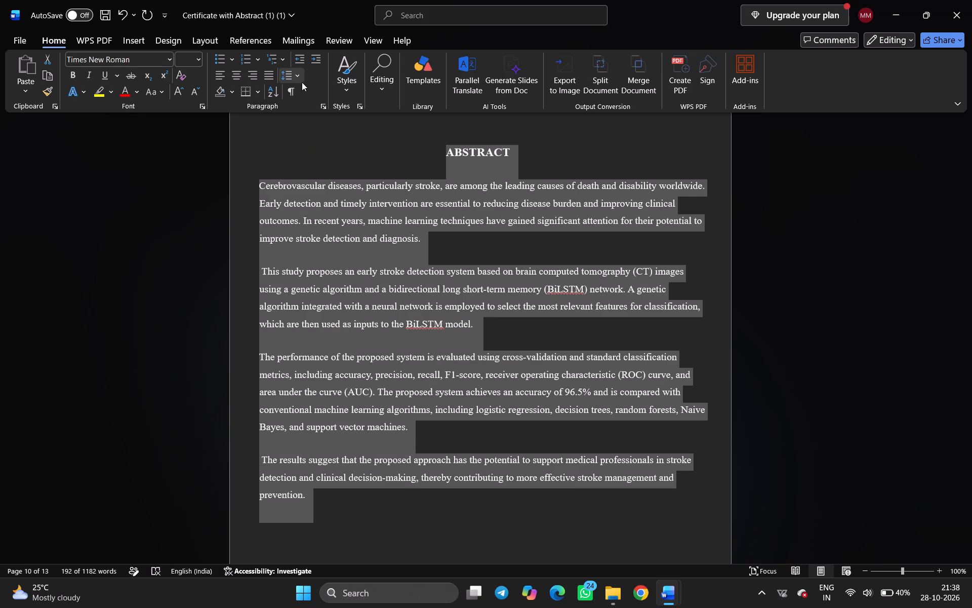
left_click(296, 79)
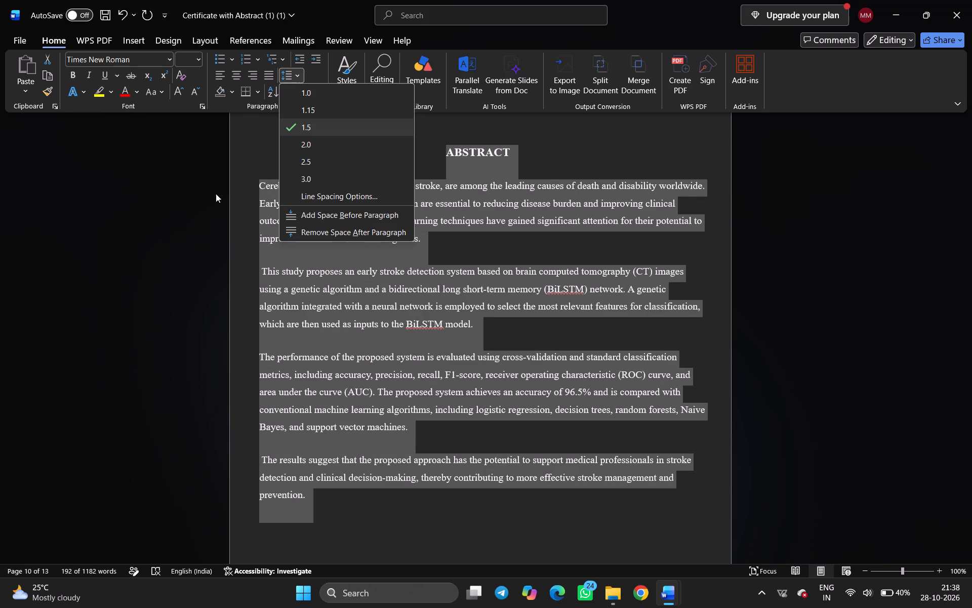
left_click(216, 194)
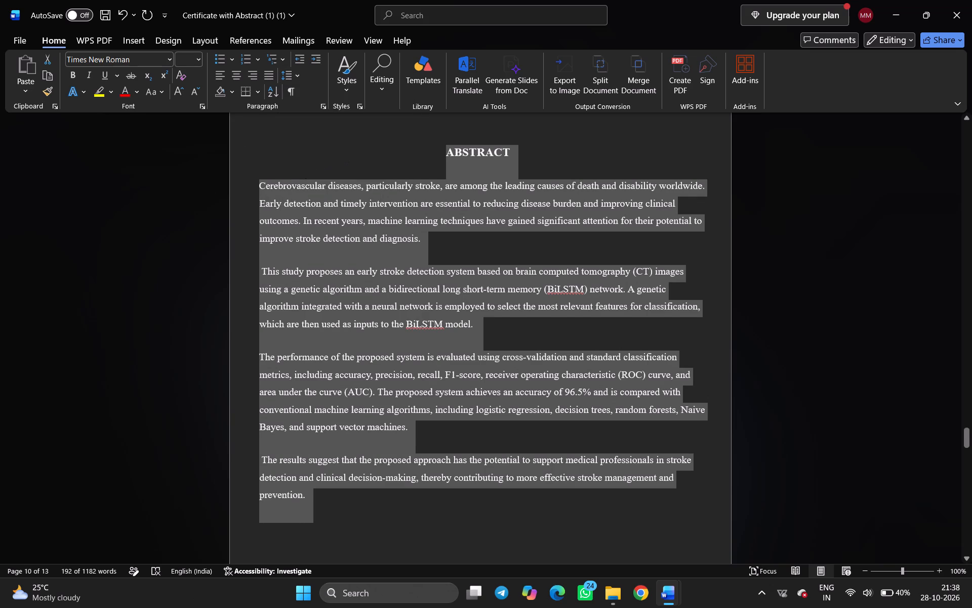
Save the document.
left_click(102, 19)
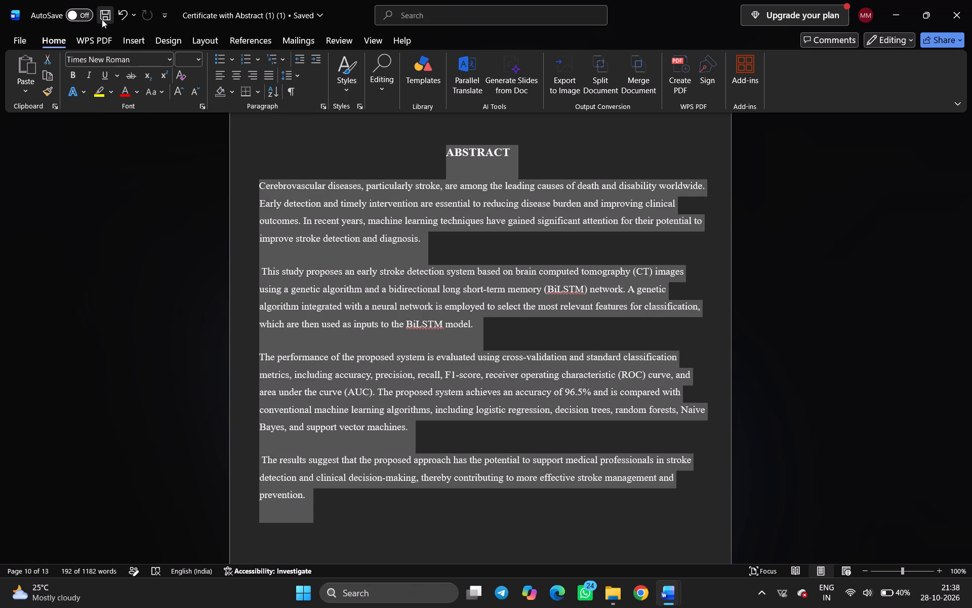
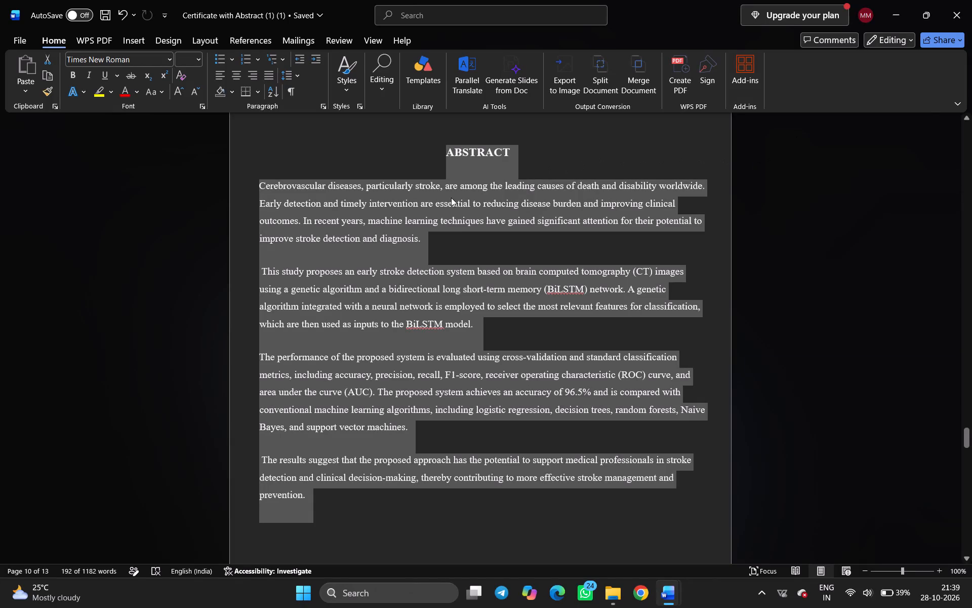
Review the document's pages from the Certificate through the table of contents and the Abstract to the last page.
scroll(260, 160, "up", 2)
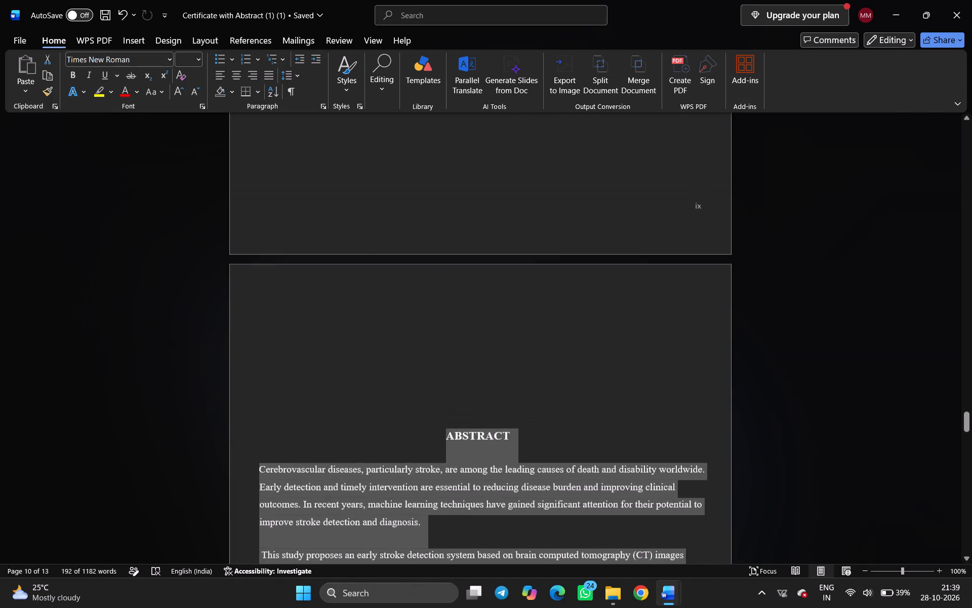
scroll(260, 160, "up", 7)
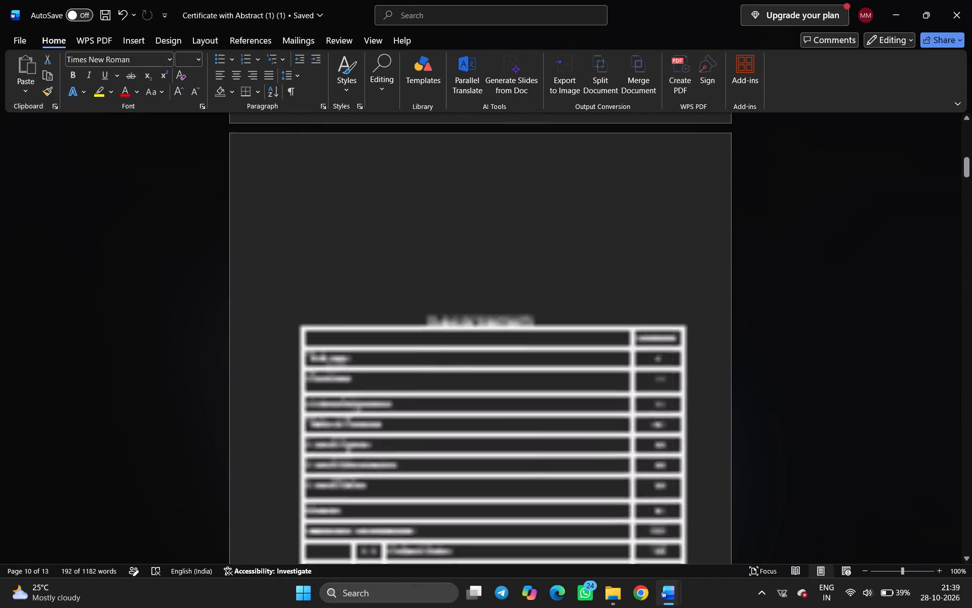
scroll(260, 160, "up", 3)
scroll(260, 160, "down", 7)
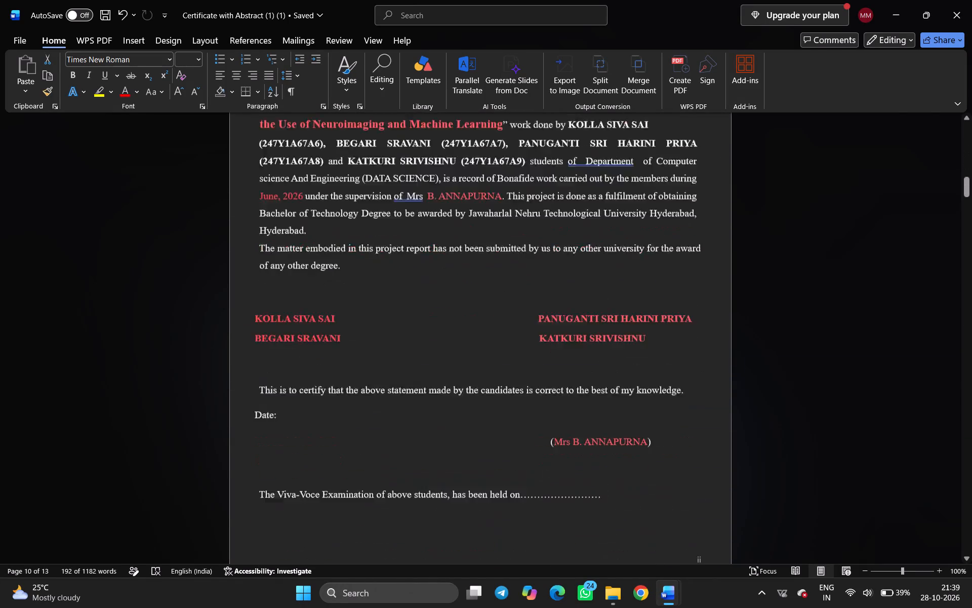
scroll(260, 160, "down", 4)
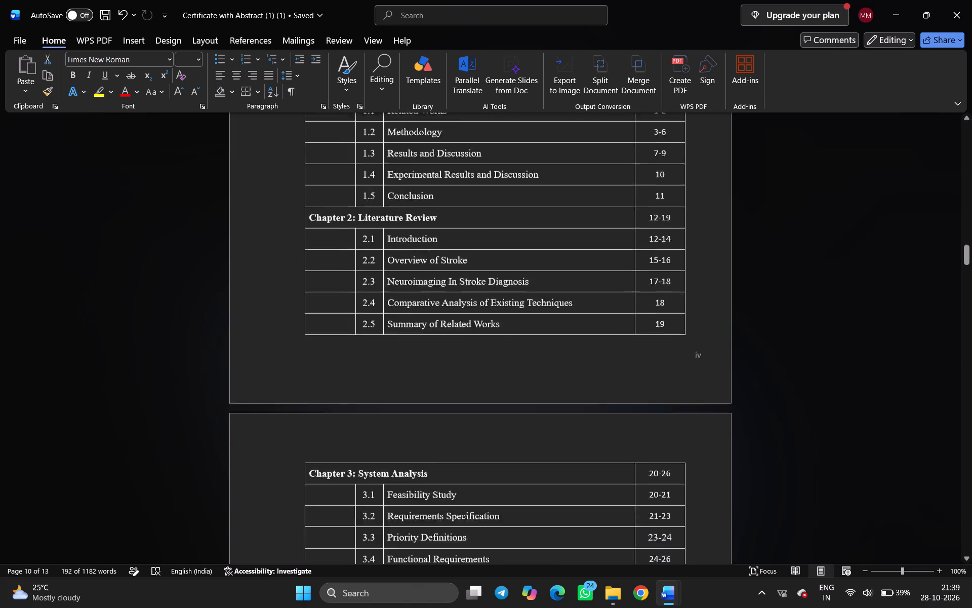
scroll(260, 160, "down", 5)
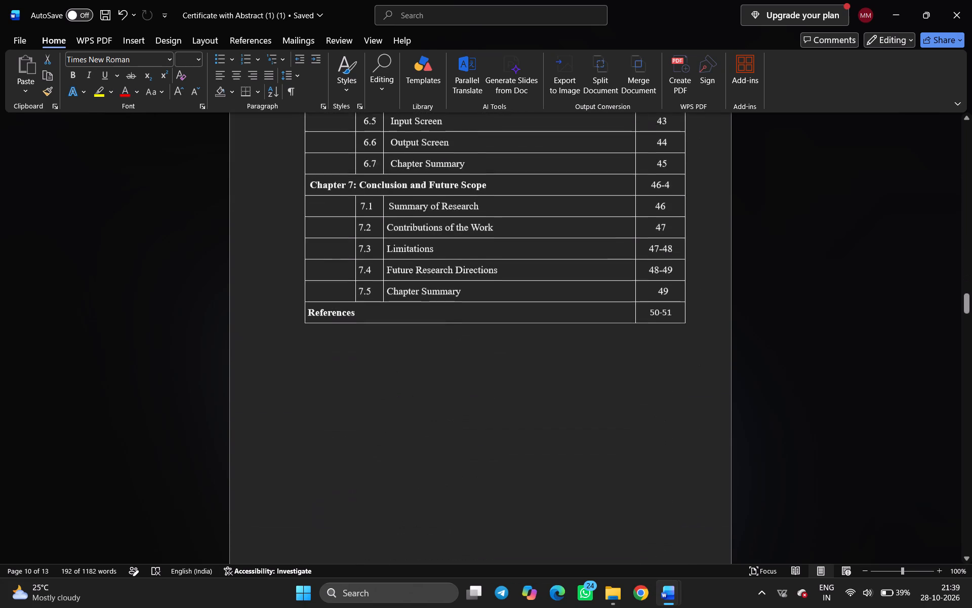
scroll(260, 160, "down", 13)
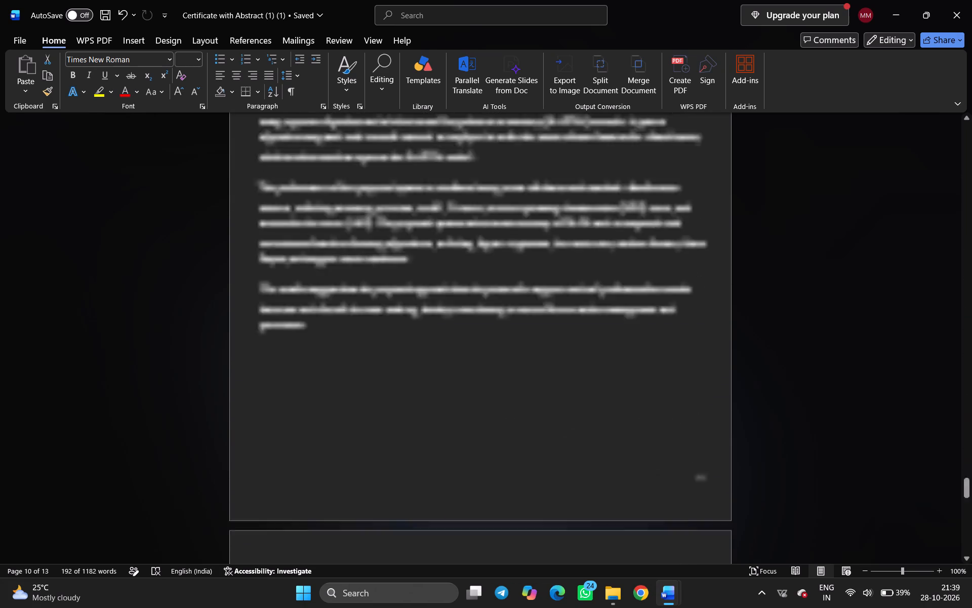
scroll(260, 160, "down", 9)
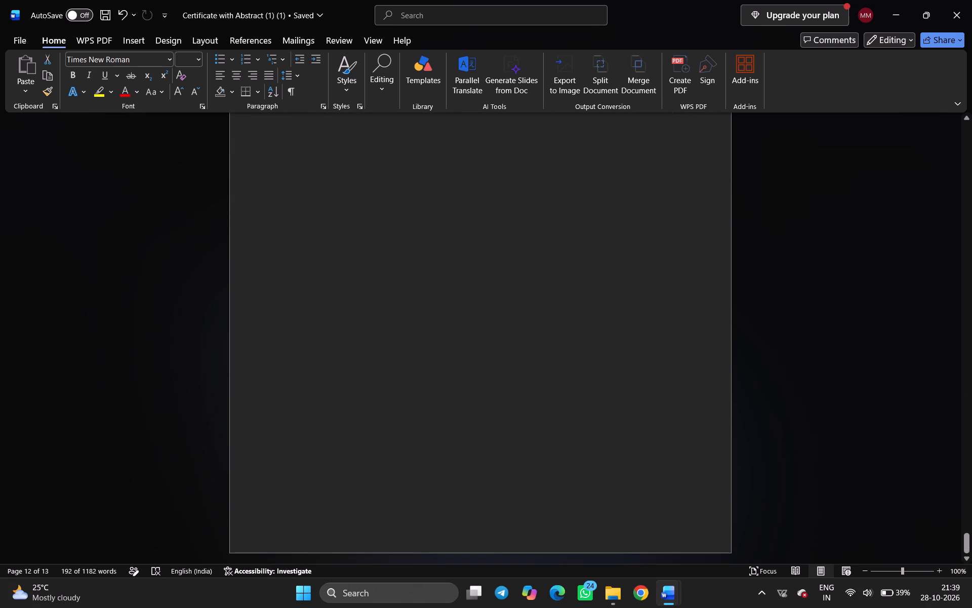
left_click(326, 187)
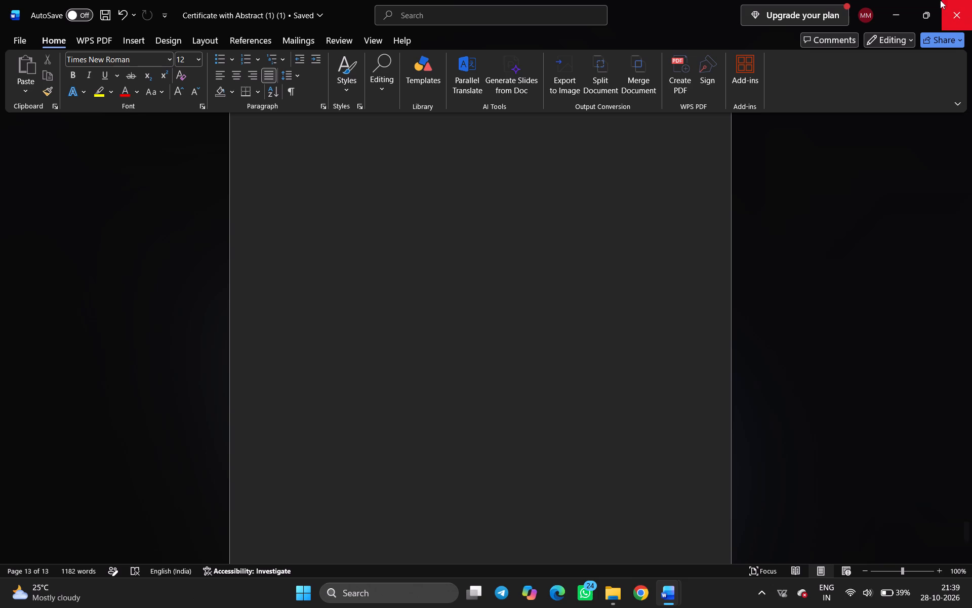
Minimise the Certificate with Abstract document and switch to File Explorer.
left_click(894, 10)
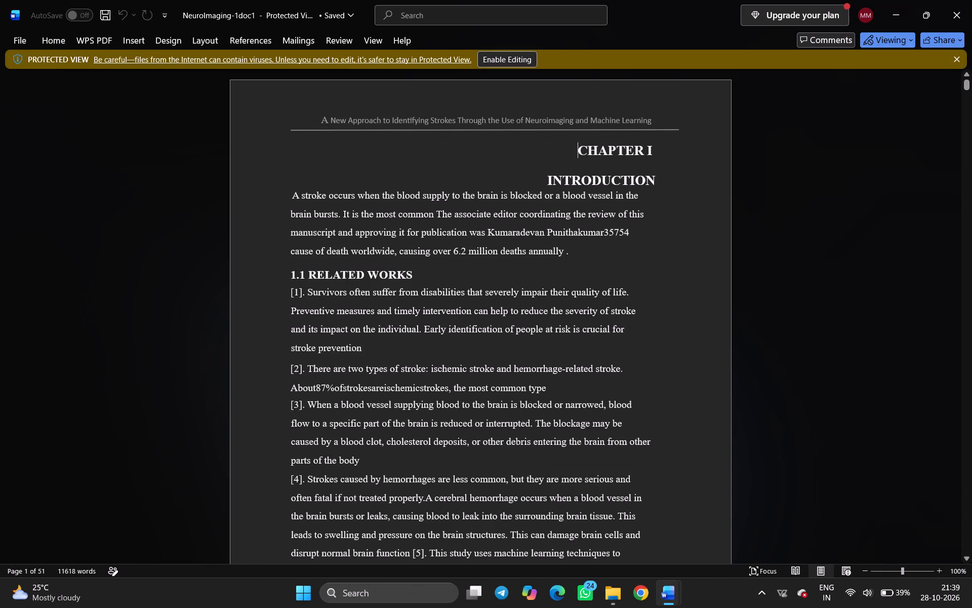
left_click(611, 596)
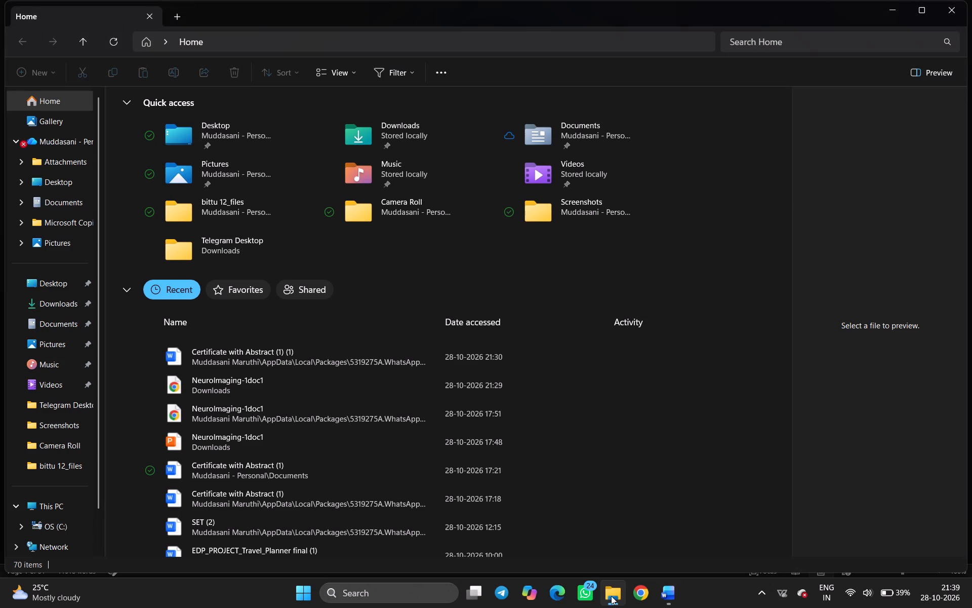
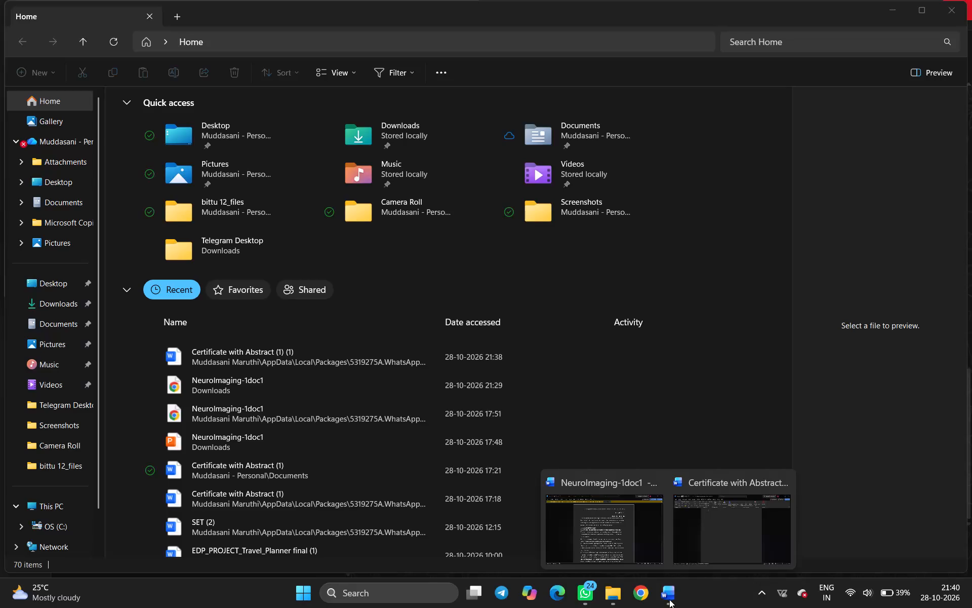
Switch from File Explorer back to the Certificate with Abstract document in Word.
left_click(669, 598)
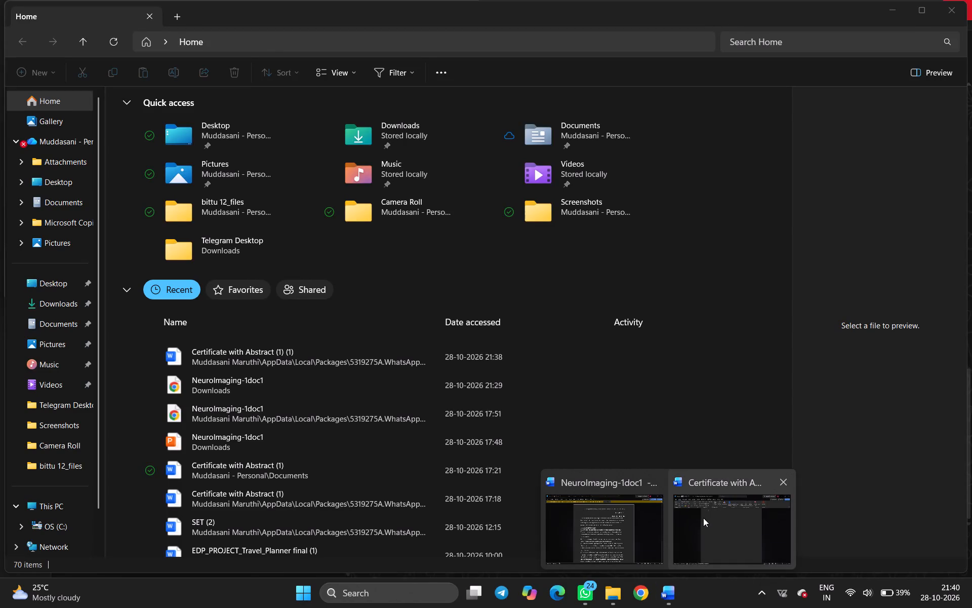
left_click(703, 518)
Review the document from the title page through the Certificate and Acknowledgements to the start of the table of contents.
scroll(627, 457, "up", 18)
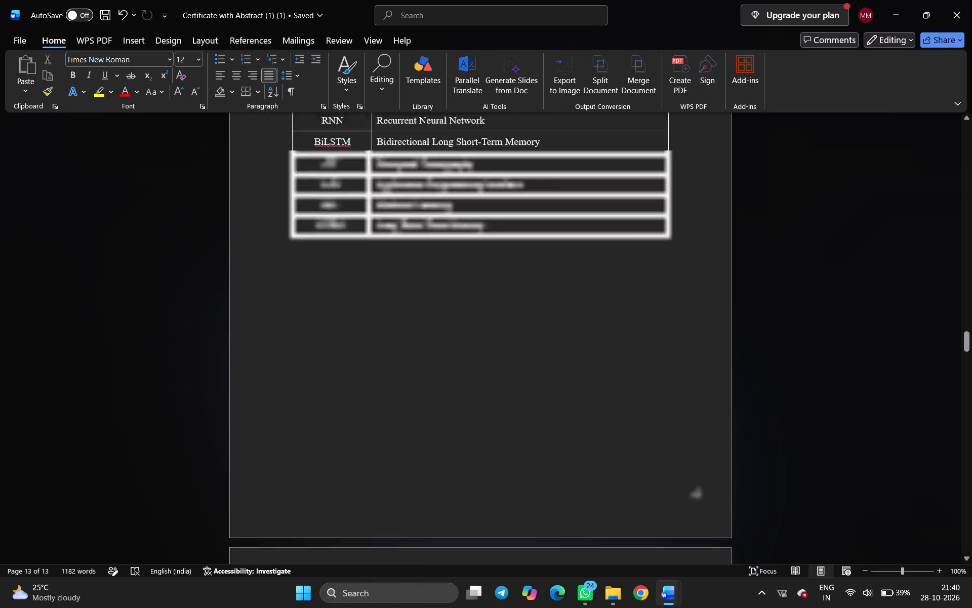
scroll(627, 457, "up", 17)
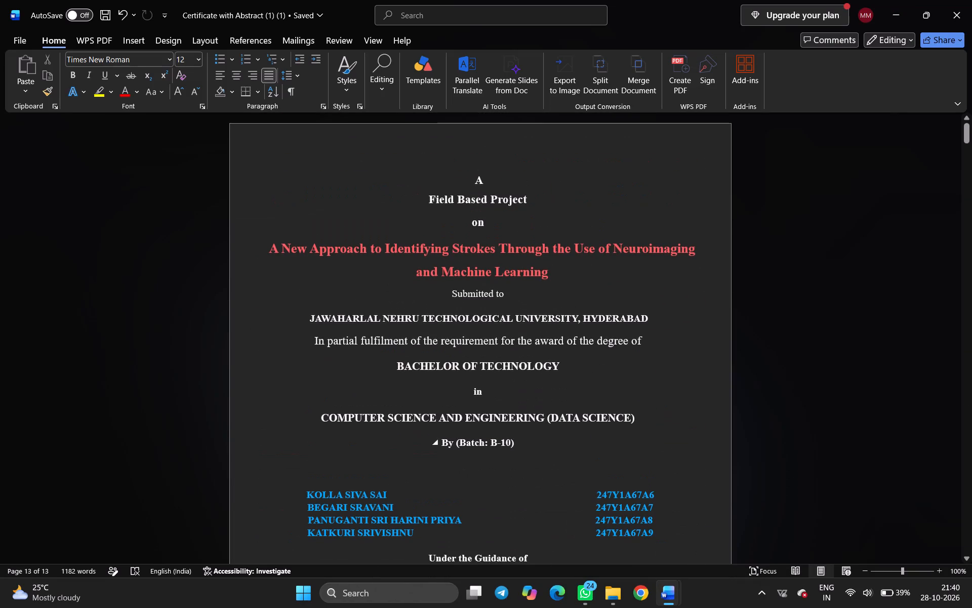
scroll(627, 457, "down", 5)
scroll(627, 457, "up", 1)
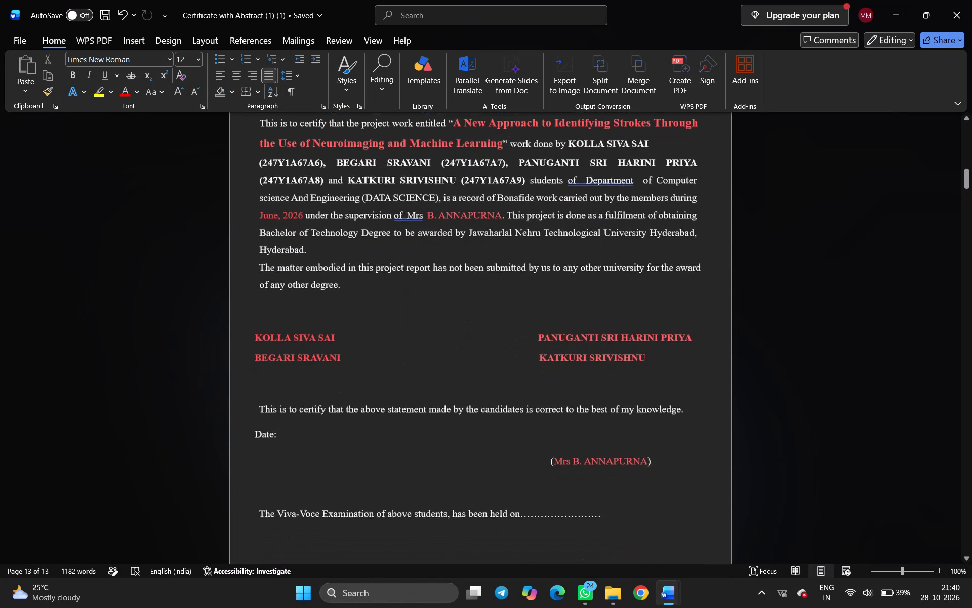
scroll(627, 457, "up", 1)
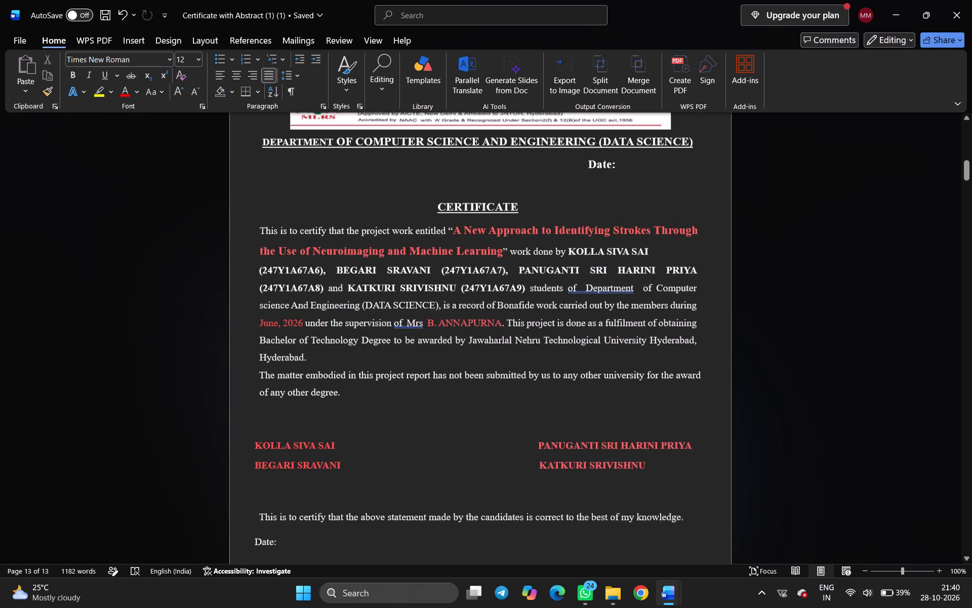
scroll(627, 457, "down", 4)
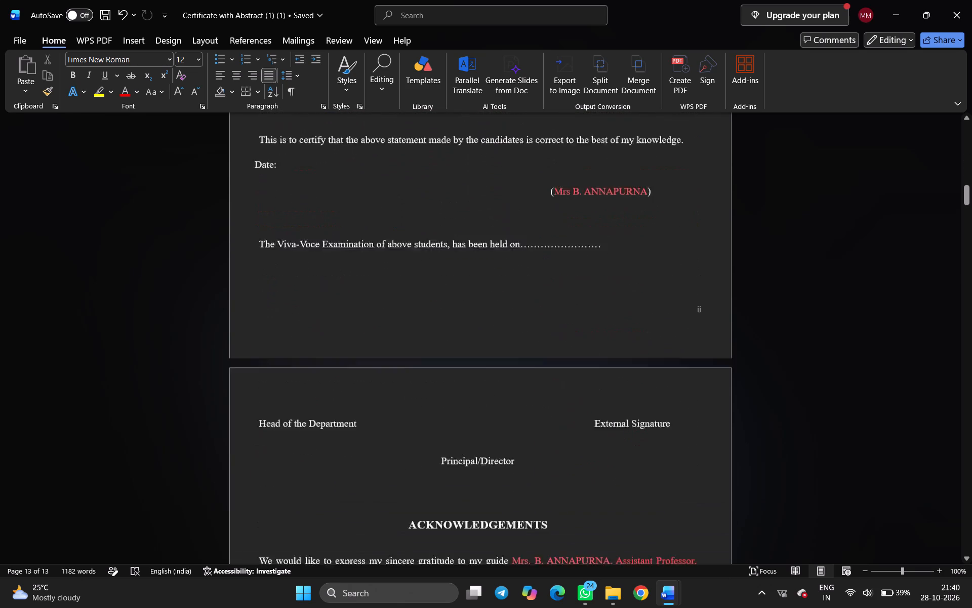
scroll(627, 457, "down", 3)
scroll(627, 457, "up", 3)
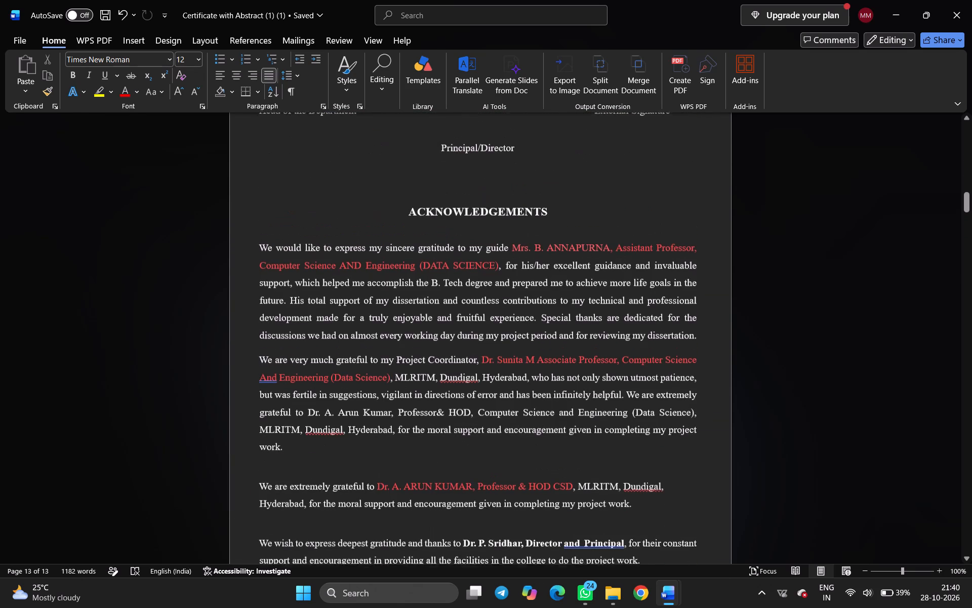
scroll(627, 457, "down", 4)
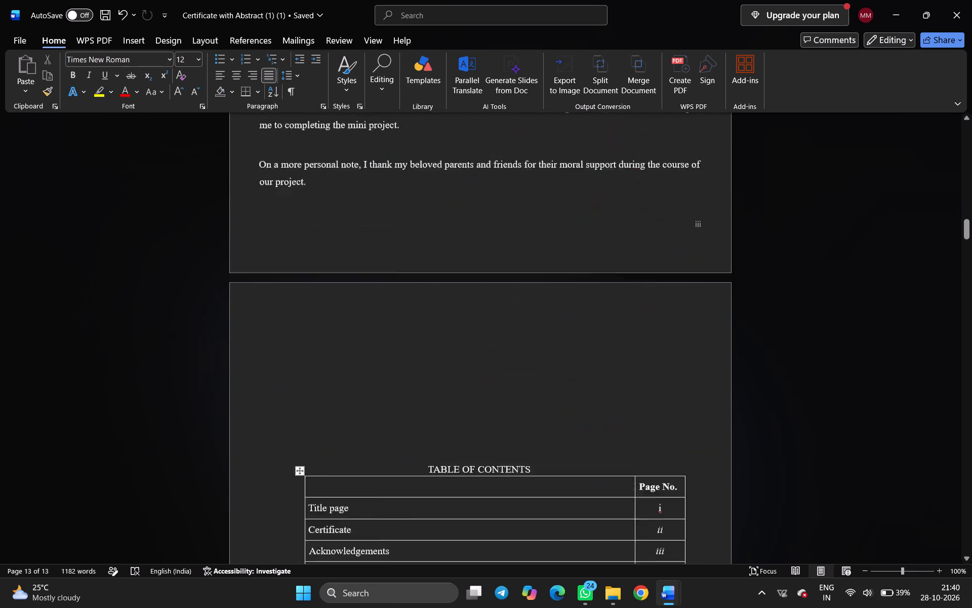
Look through the table of contents and the remaining front-matter pages, and return to the title page.
scroll(627, 457, "down", 11)
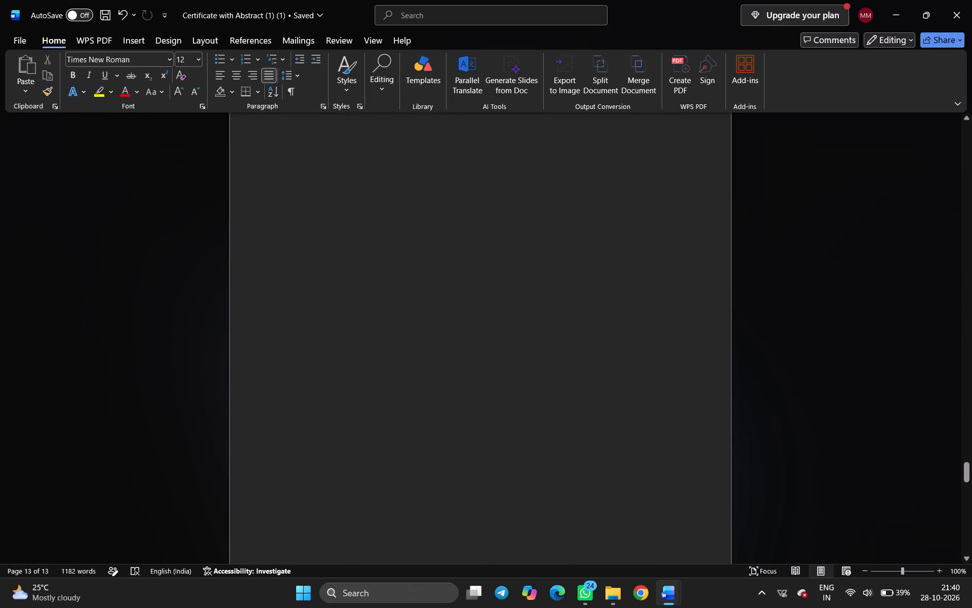
scroll(627, 457, "down", 11)
scroll(627, 457, "up", 14)
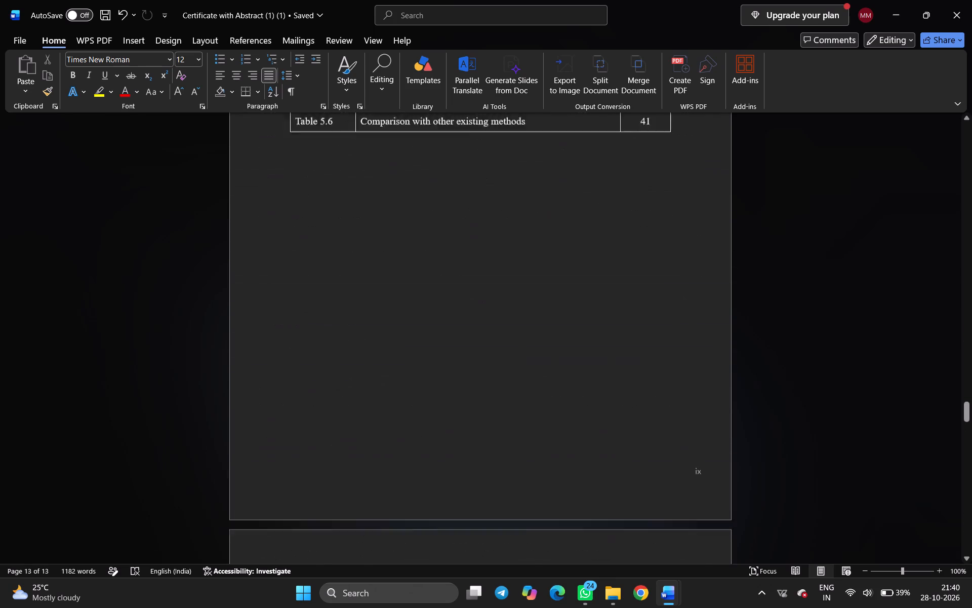
scroll(627, 457, "up", 12)
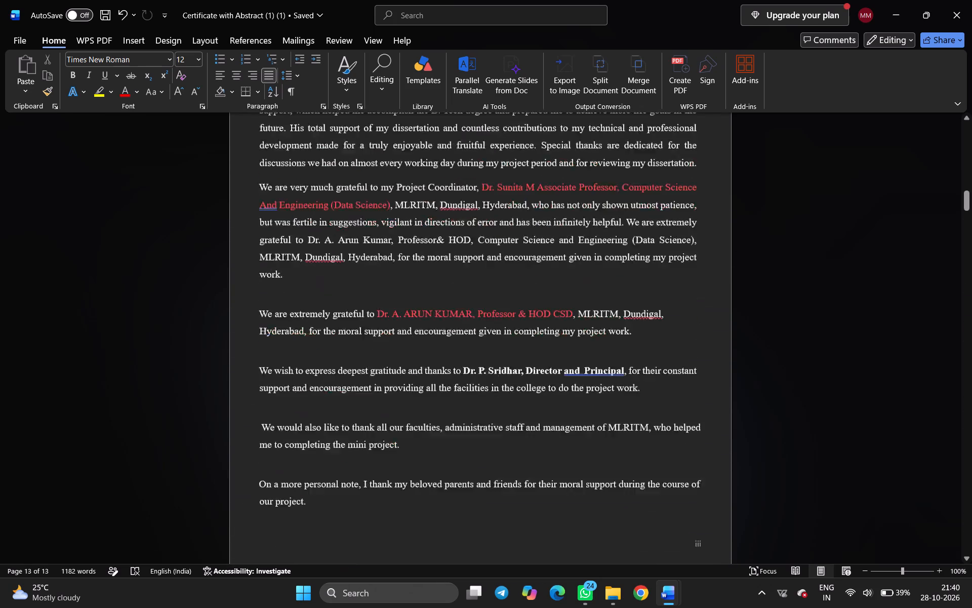
scroll(627, 457, "up", 7)
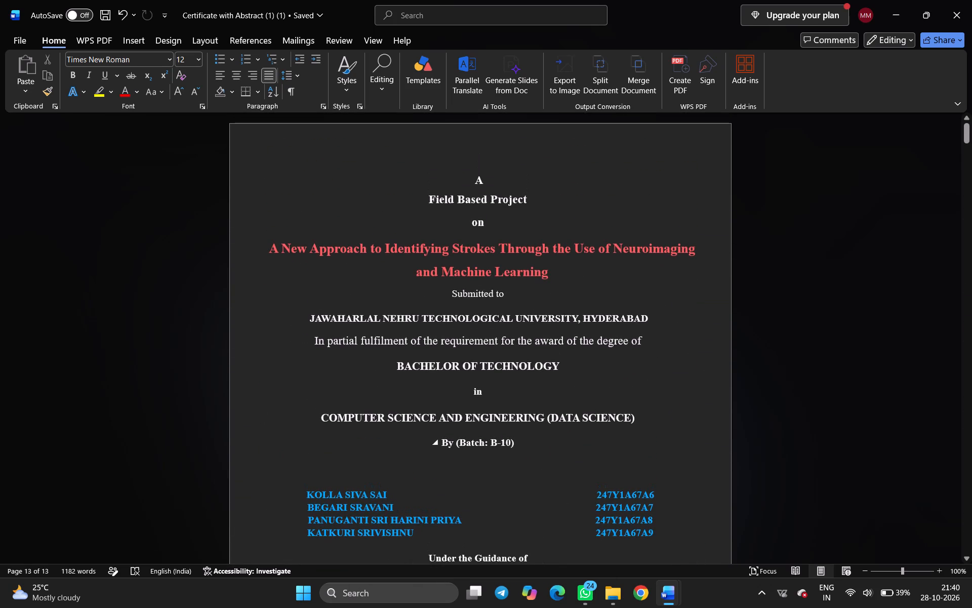
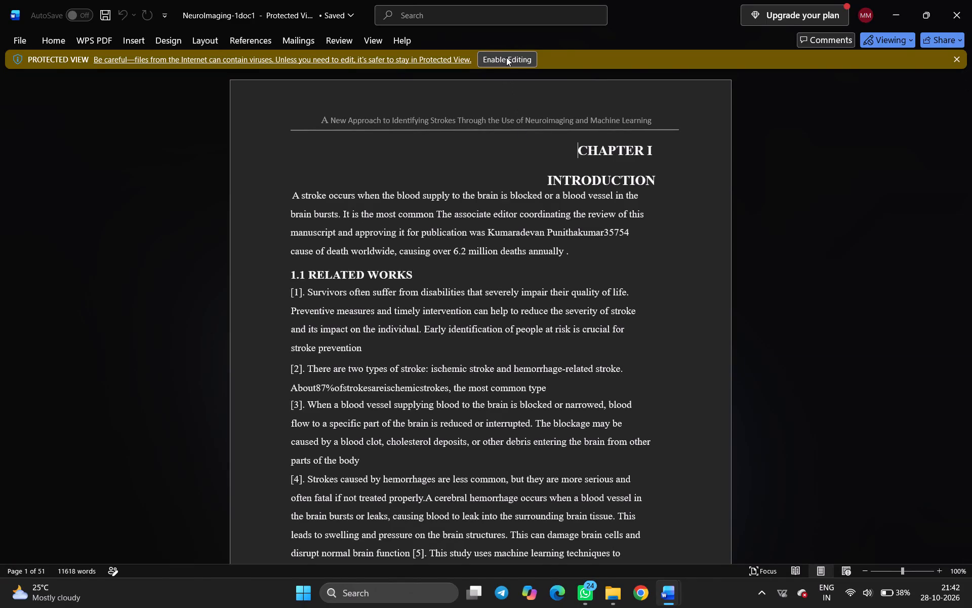
Take the NeuroImaging-1doc1 document out of Protected View and enable editing.
left_click(506, 57)
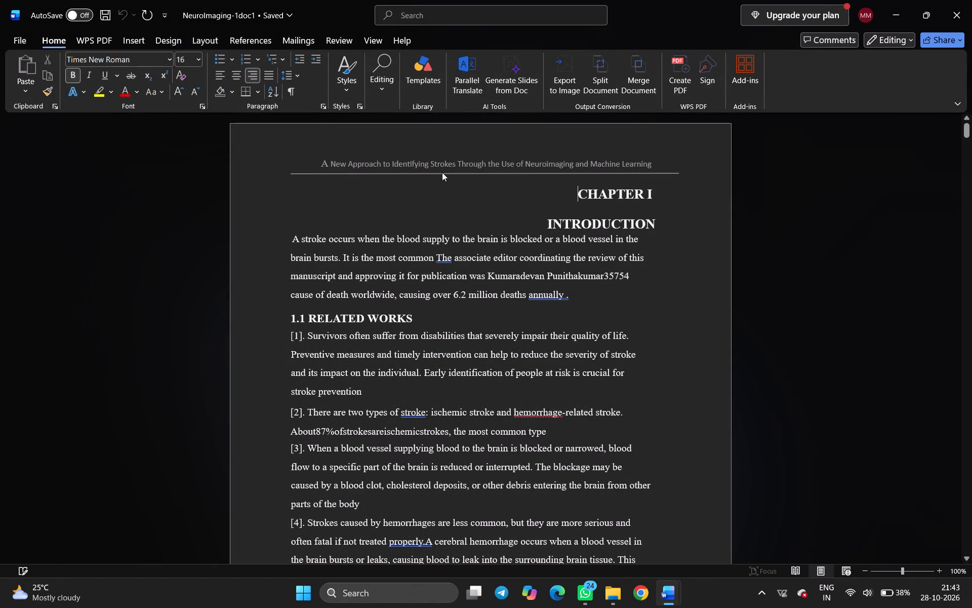
Set the font size of the INTRODUCTION heading under CHAPTER I to 14.
left_click_drag(576, 192, 554, 189)
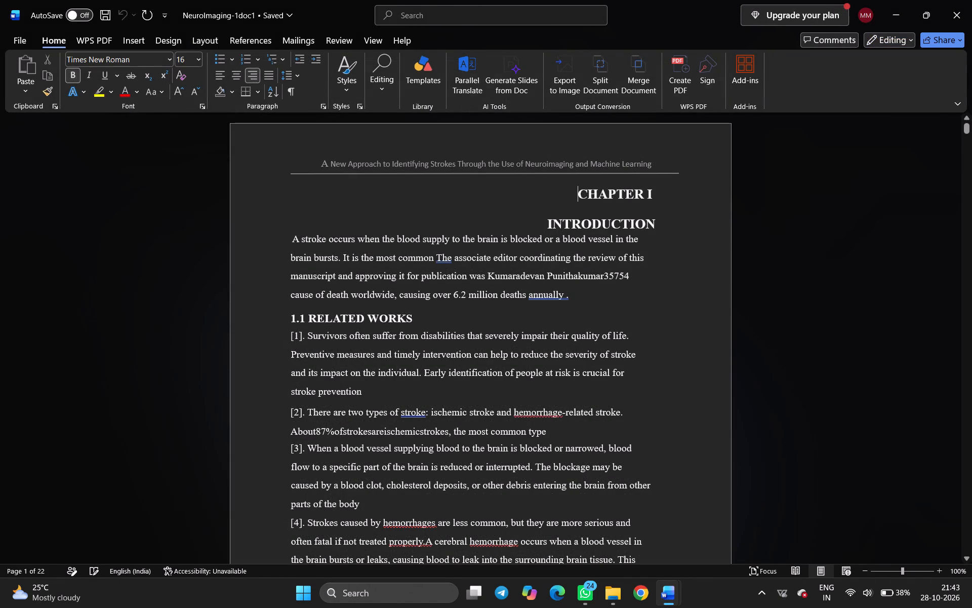
left_click(548, 222)
left_click(572, 195)
left_click(547, 221)
left_click(197, 58)
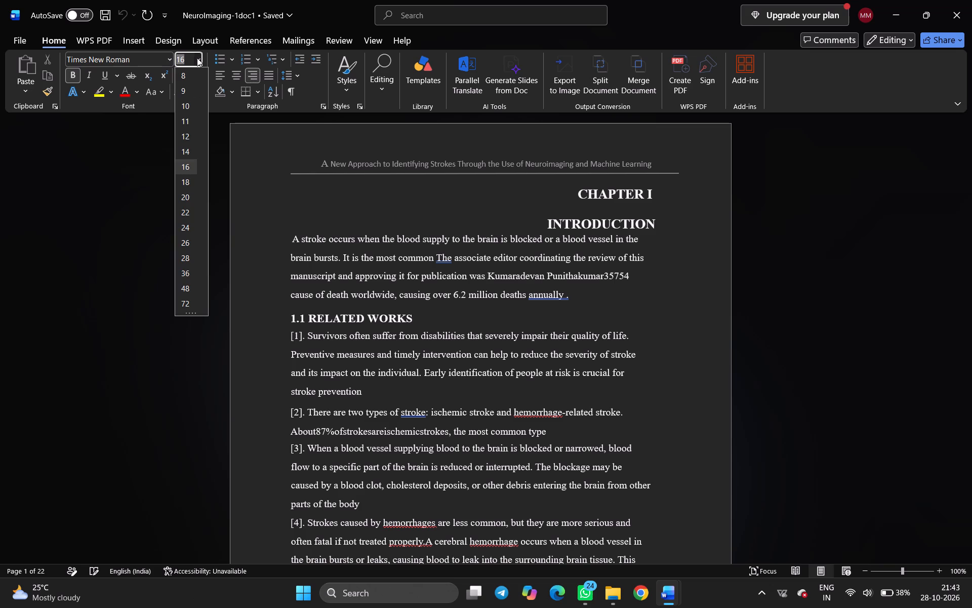
left_click(185, 152)
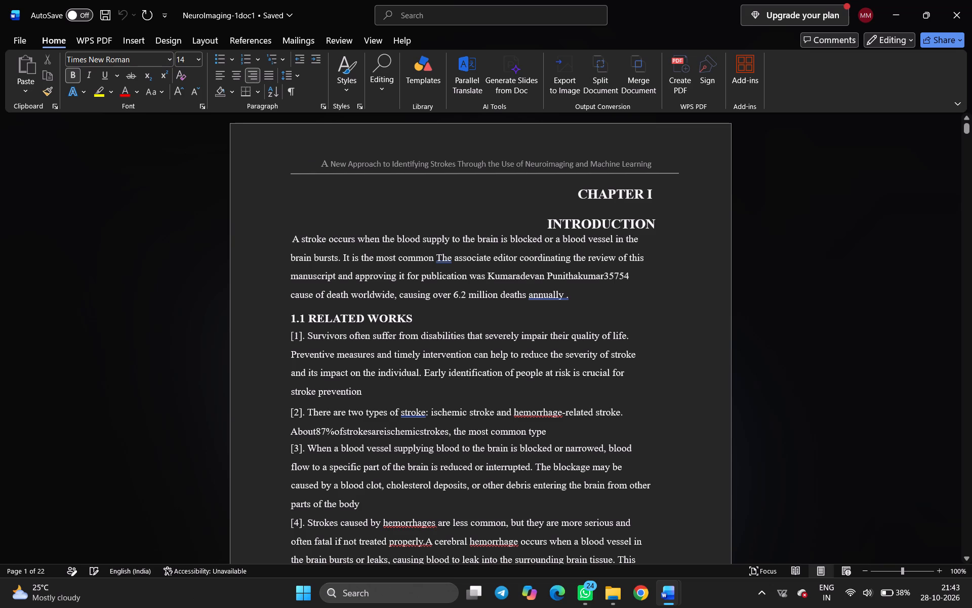
left_click_drag(549, 219, 656, 223)
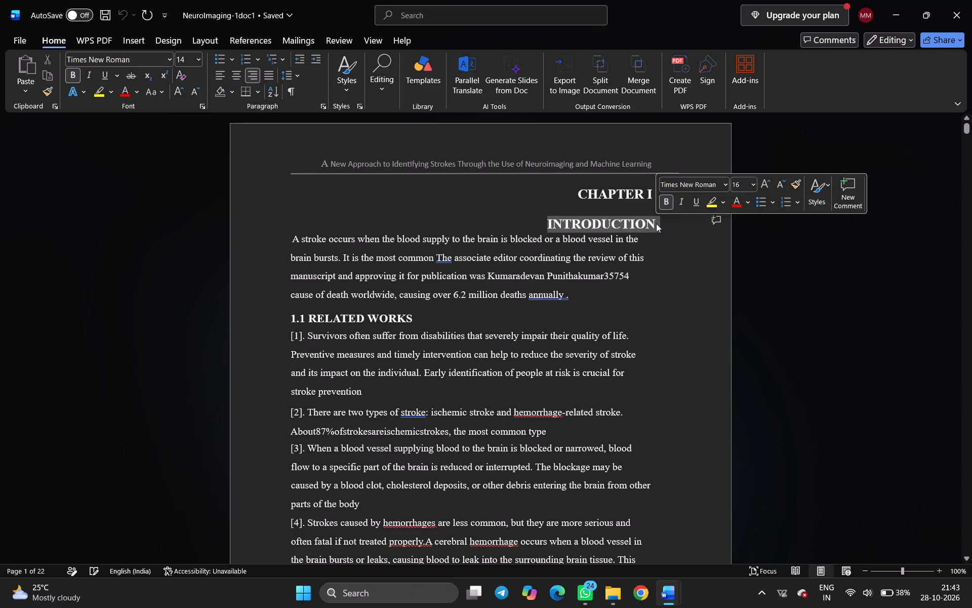
left_click(656, 223)
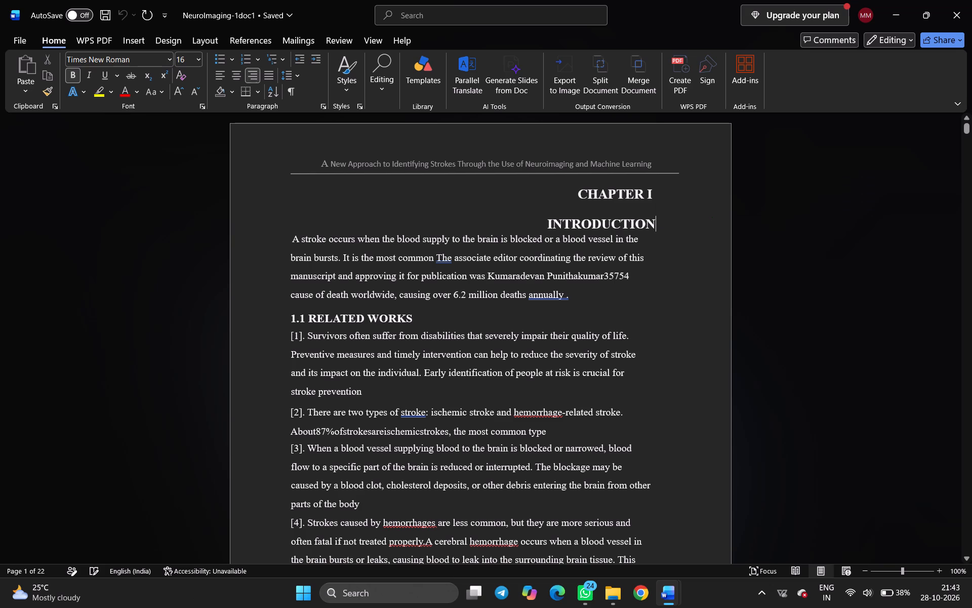
left_click_drag(547, 221, 656, 226)
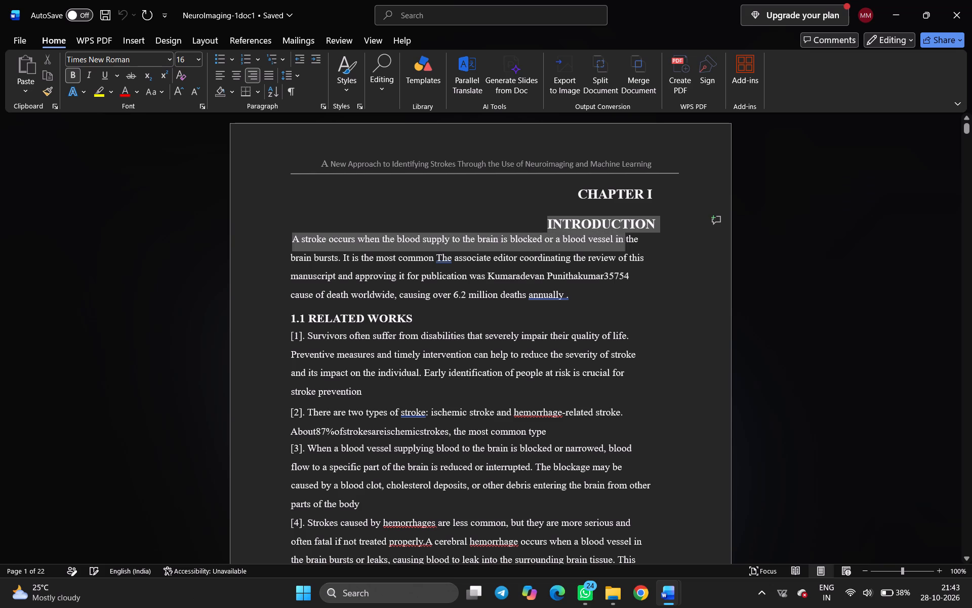
left_click_drag(656, 226, 673, 219)
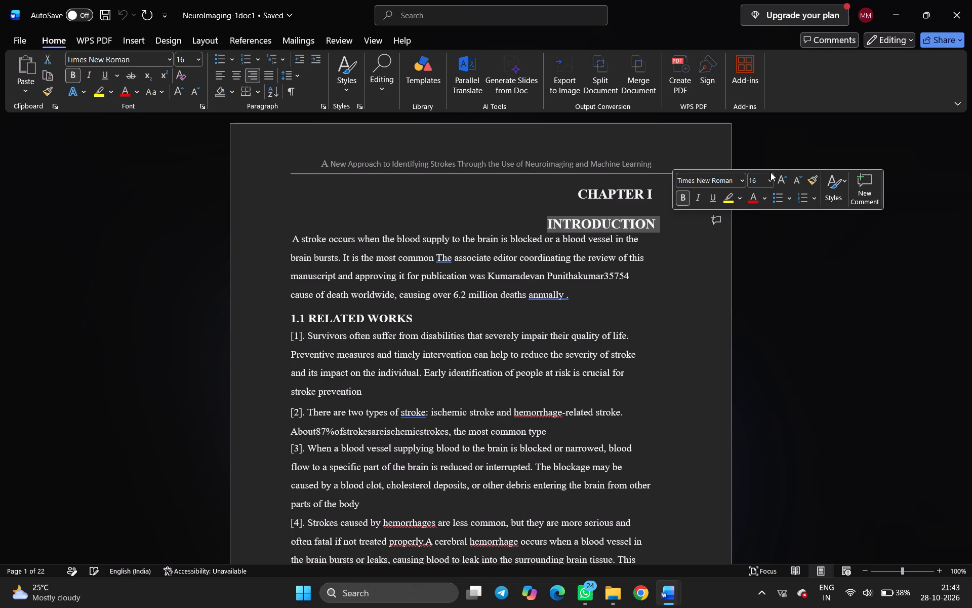
left_click(769, 178)
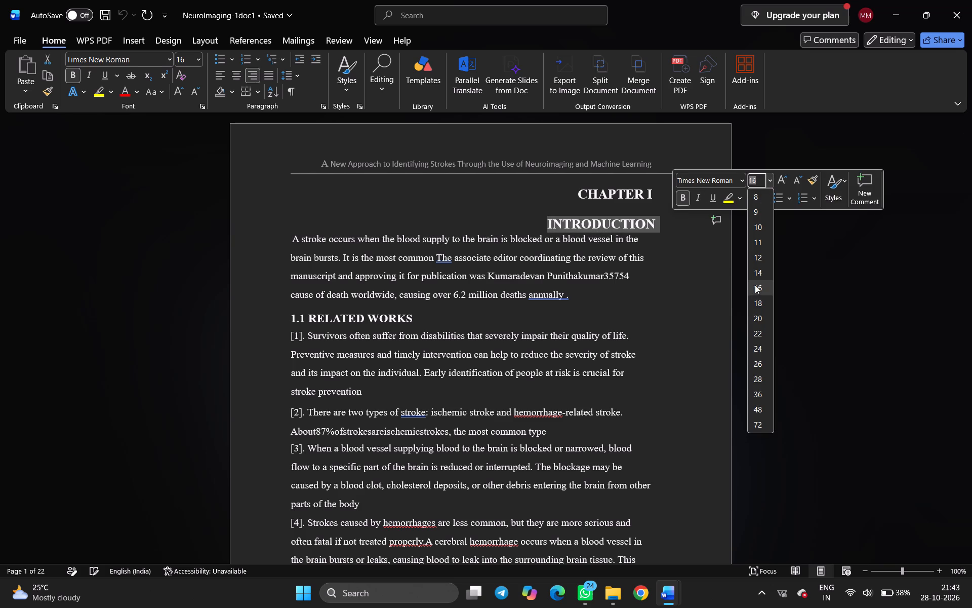
left_click(755, 276)
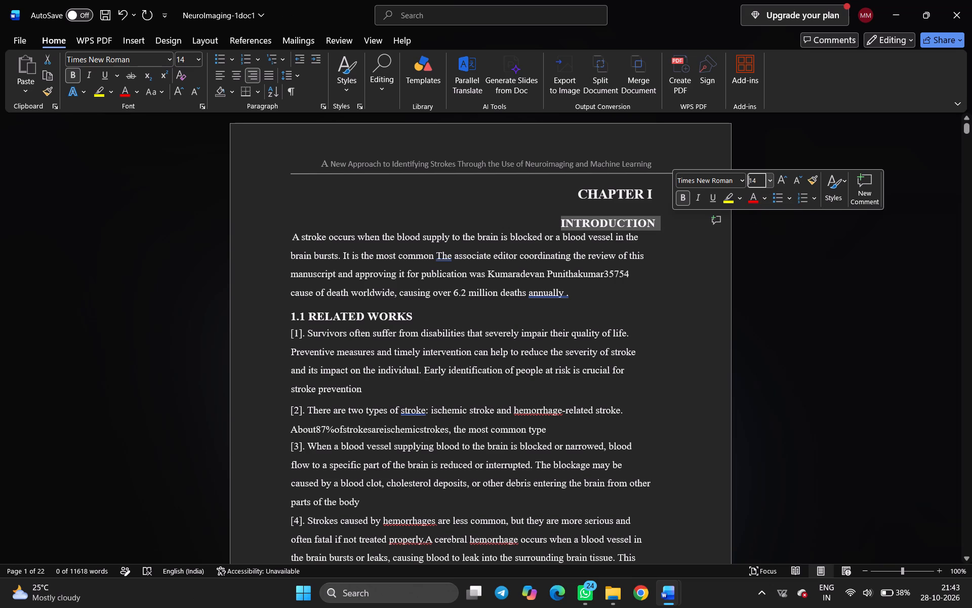
Check the font sizes of the introduction paragraph and the 1.1 RELATED WORKS heading.
left_click_drag(291, 236, 410, 295)
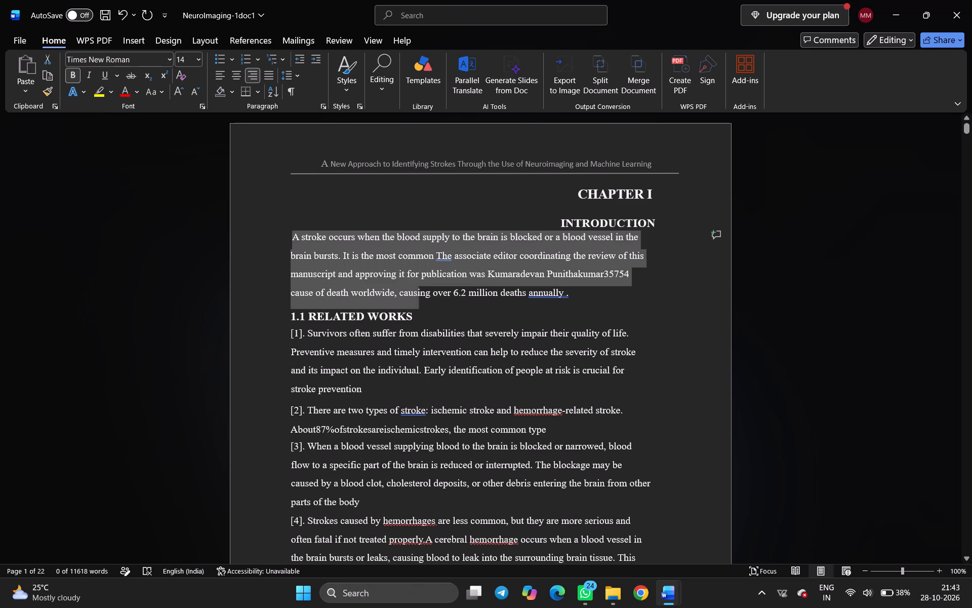
left_click_drag(410, 295, 560, 290)
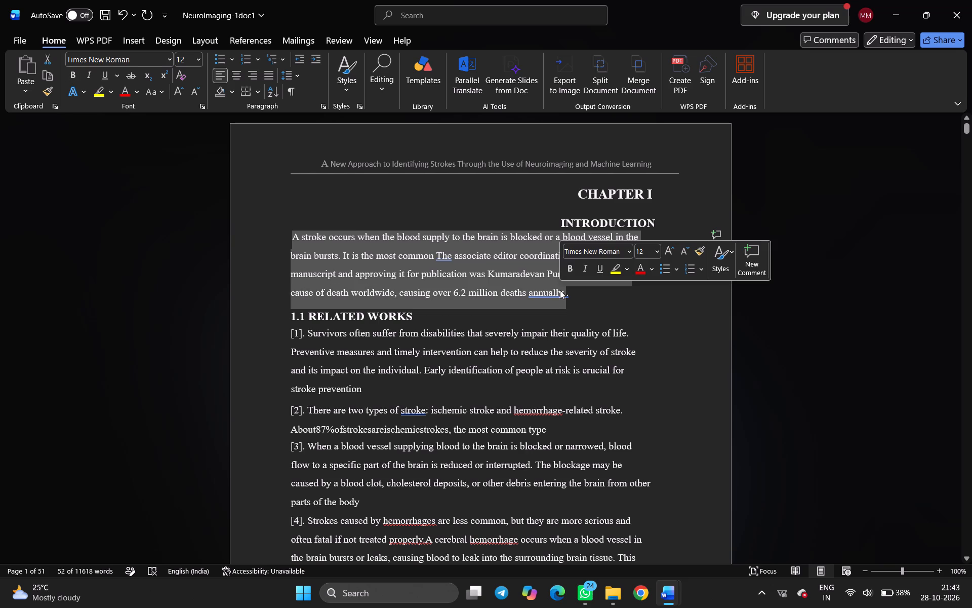
left_click(581, 311)
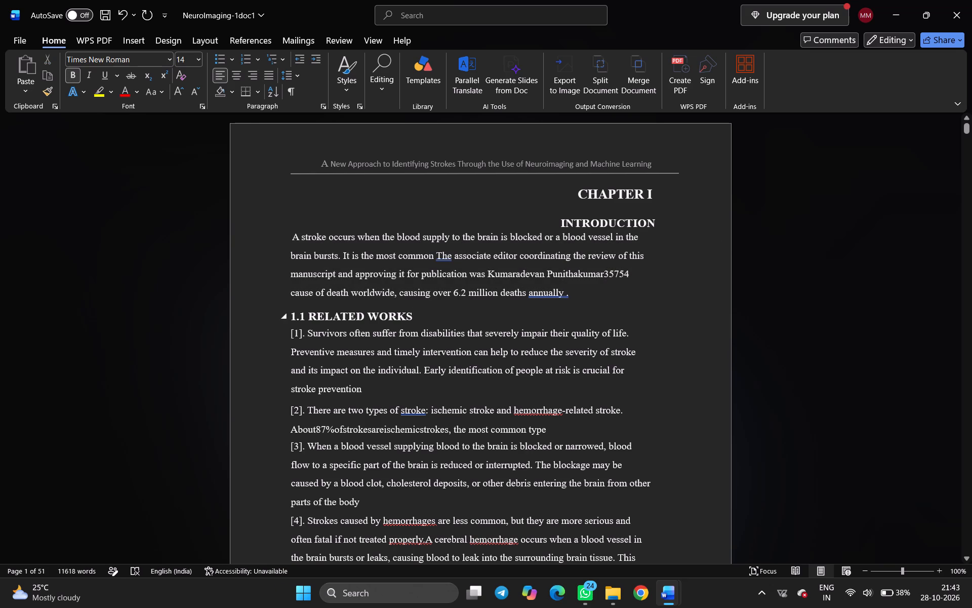
left_click_drag(290, 312, 332, 327)
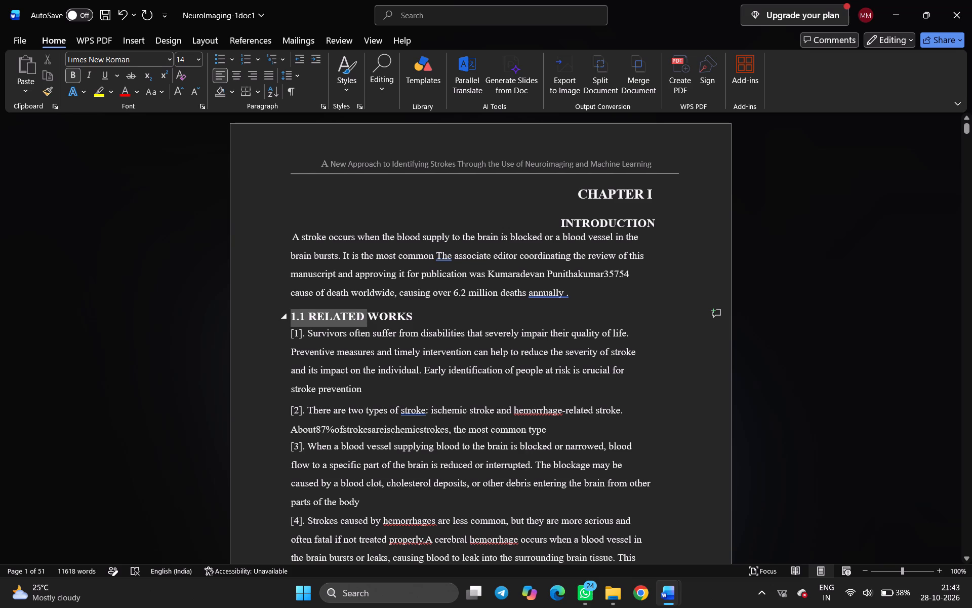
left_click_drag(332, 327, 400, 314)
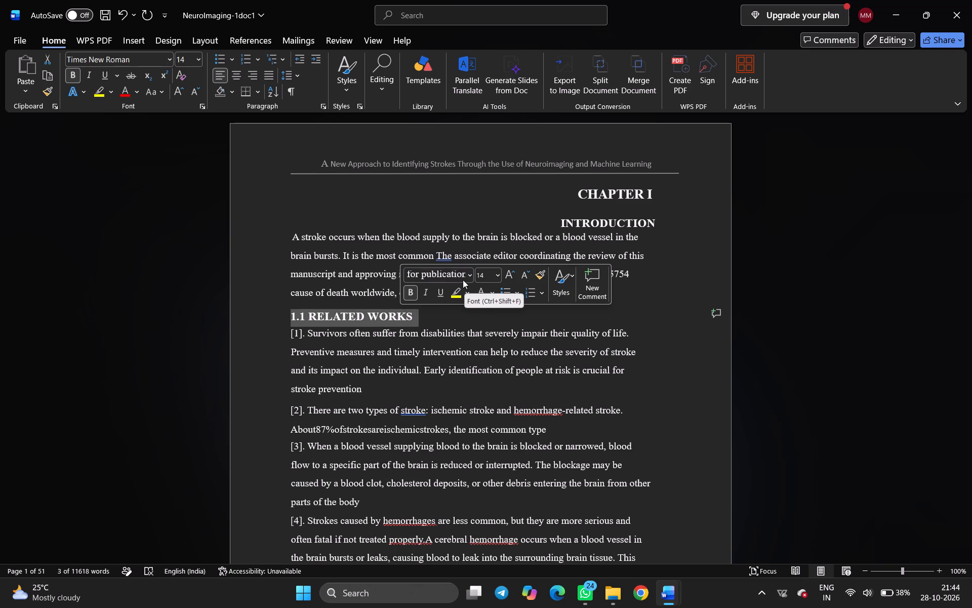
left_click(411, 220)
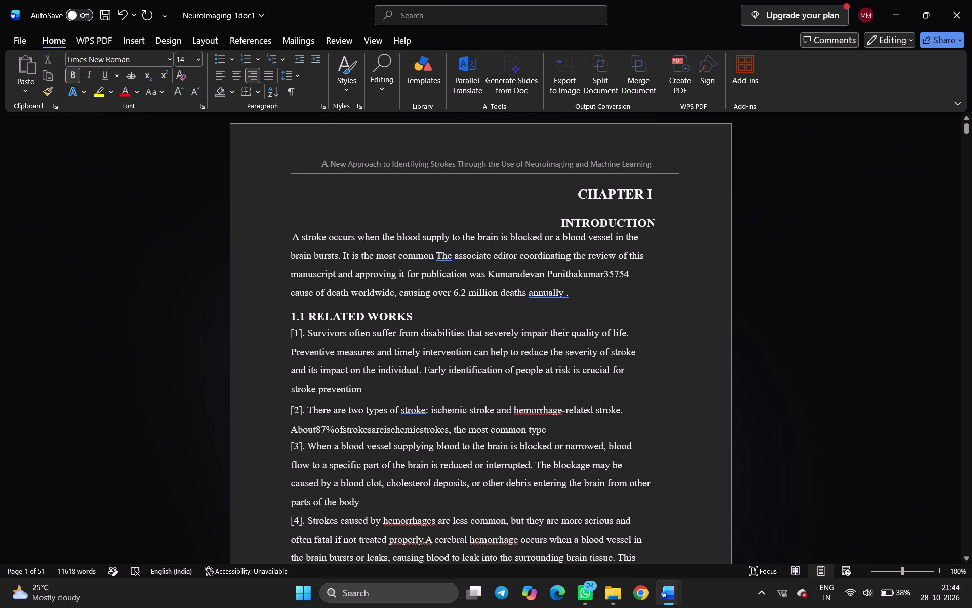
Review the formatting of Chapter I from the introduction through 1.2 METHODOLOGY and its figures to 1.3 RESULTS AND DISCUSSION.
scroll(521, 307, "down", 1)
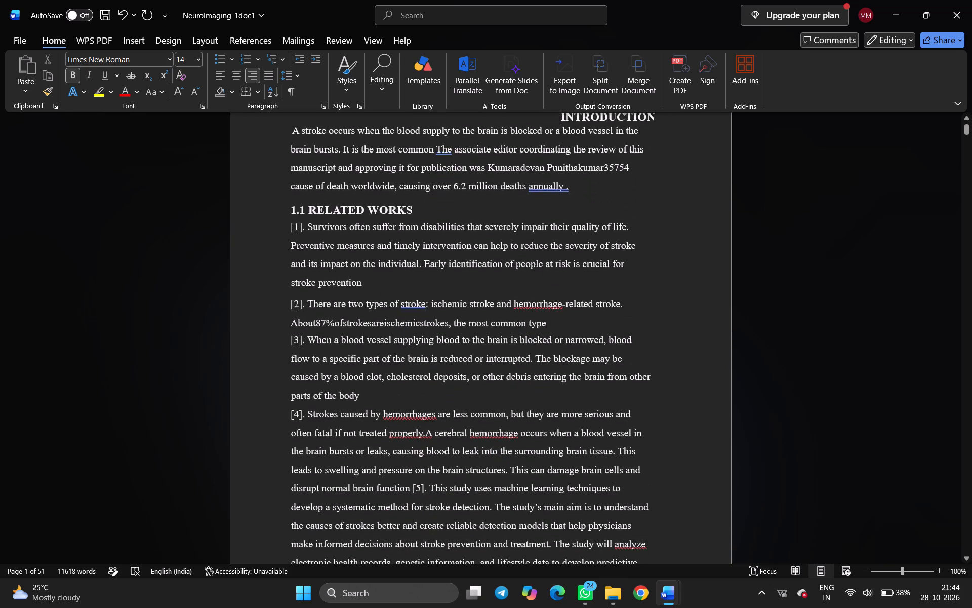
scroll(521, 307, "up", 1)
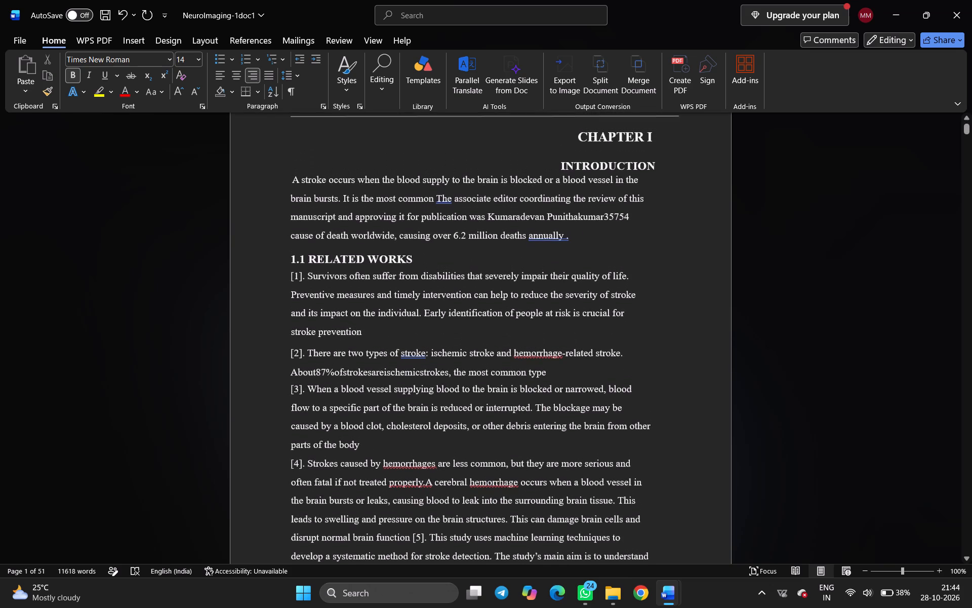
scroll(521, 307, "up", 1)
scroll(521, 307, "down", 4)
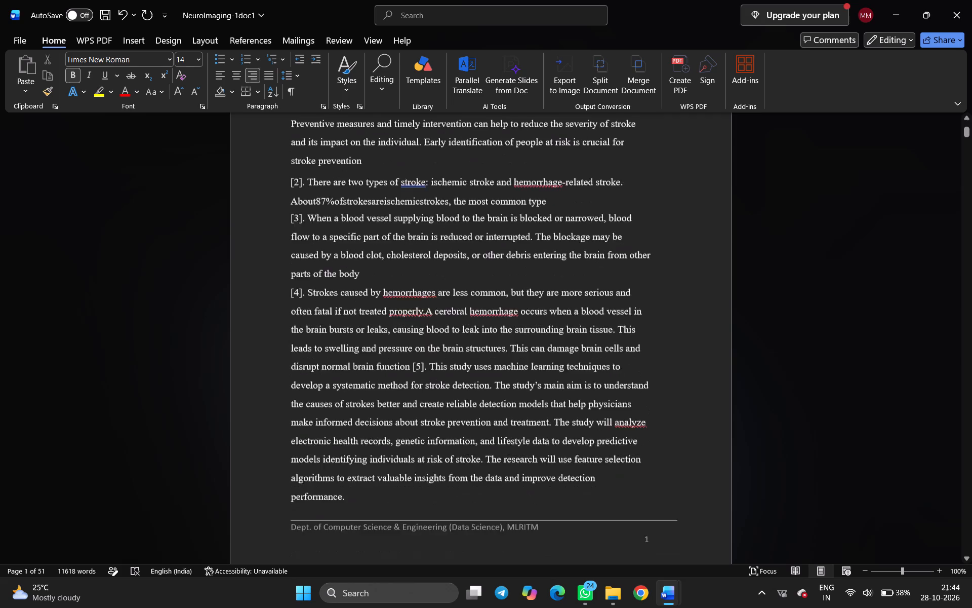
scroll(521, 307, "down", 4)
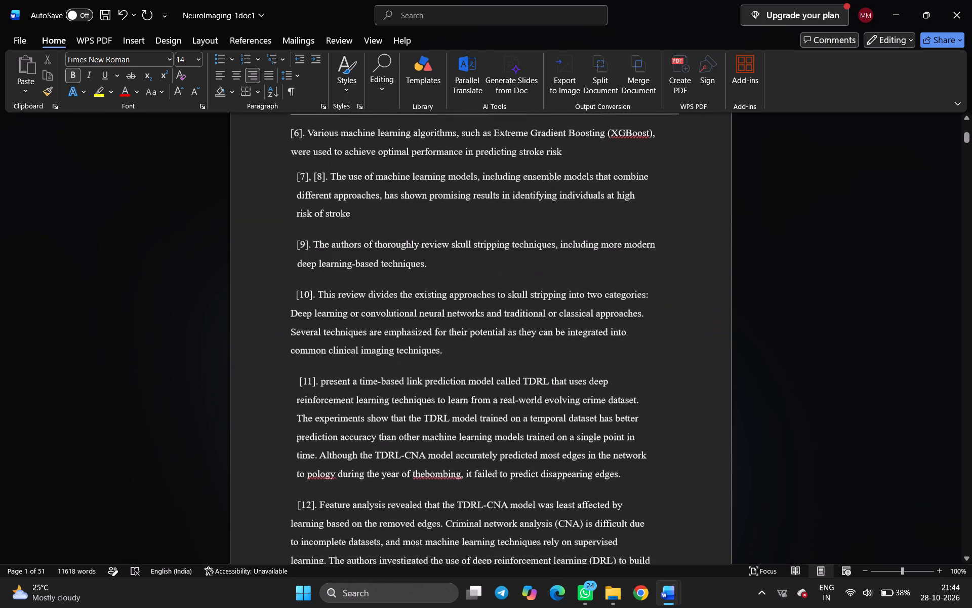
scroll(521, 307, "down", 6)
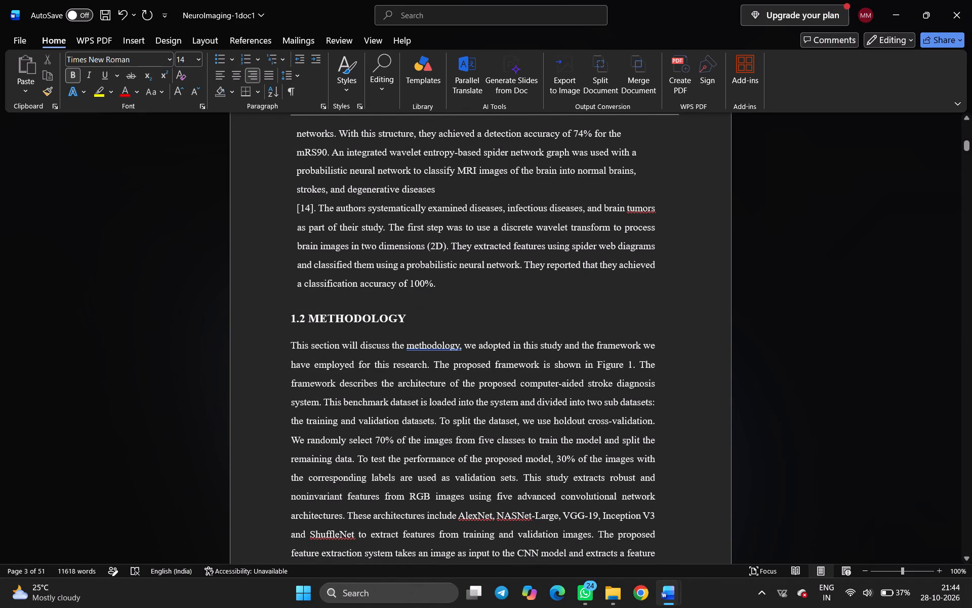
scroll(358, 291, "down", 5)
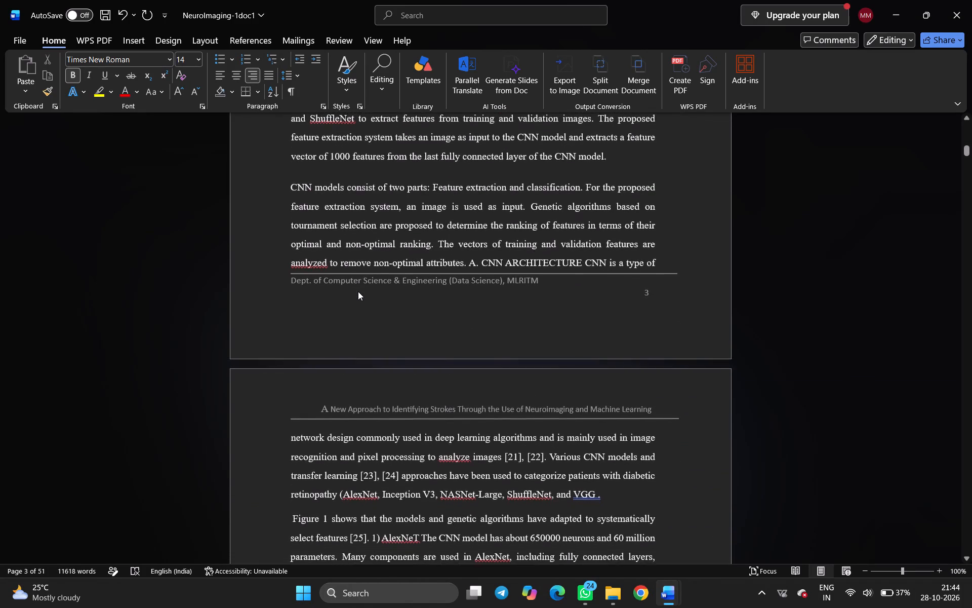
scroll(358, 291, "down", 4)
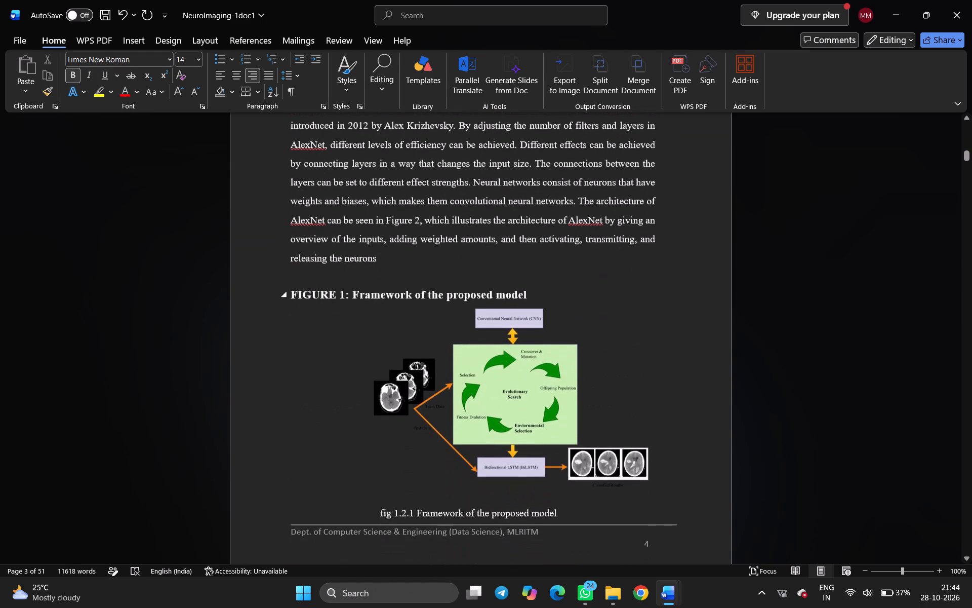
scroll(358, 291, "down", 5)
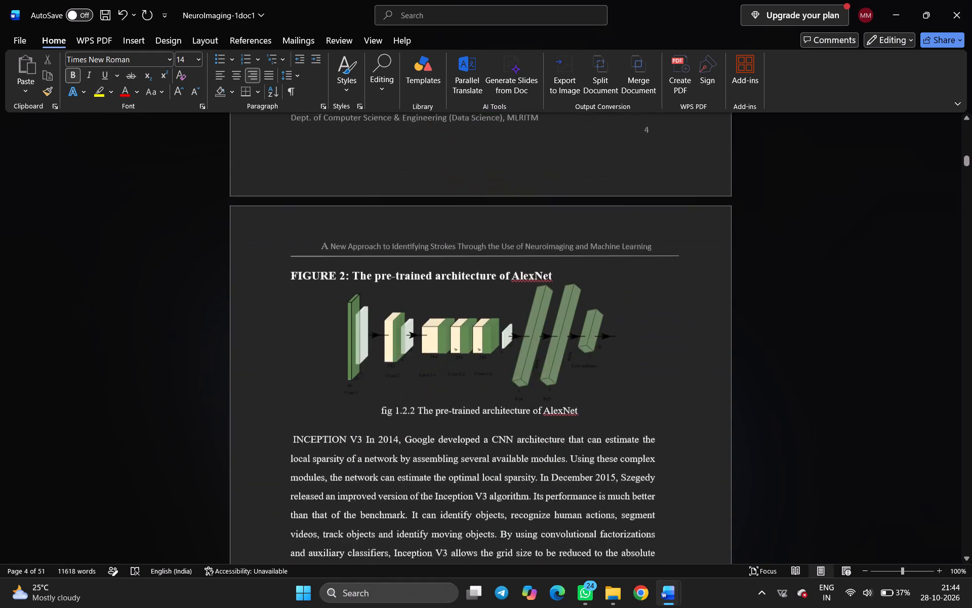
scroll(358, 291, "down", 2)
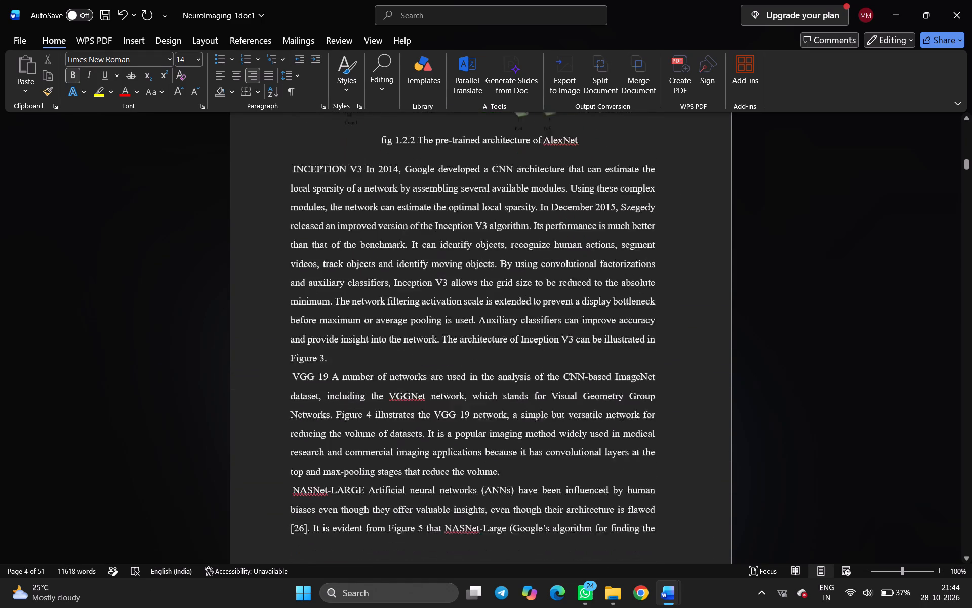
scroll(358, 291, "down", 7)
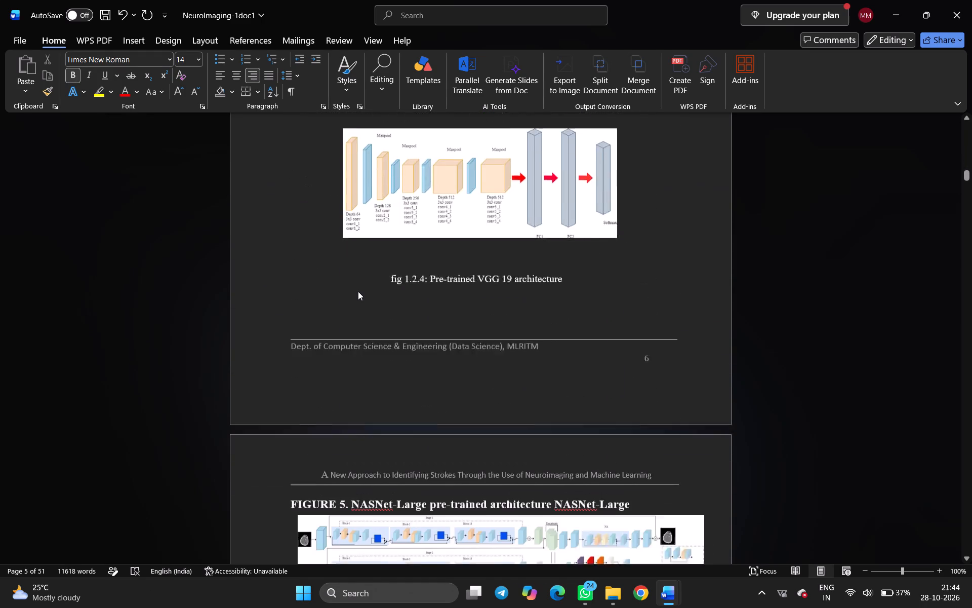
scroll(358, 291, "down", 3)
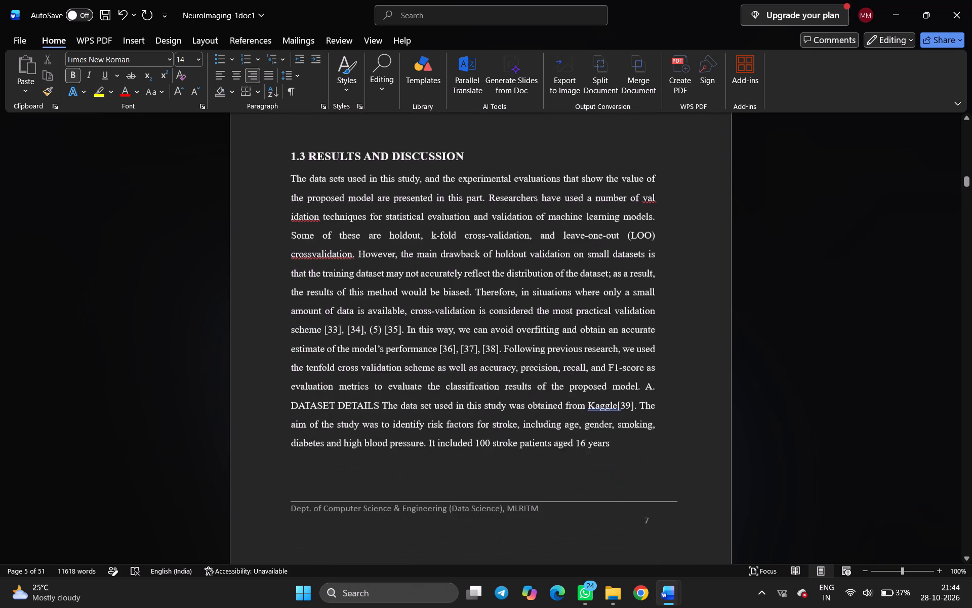